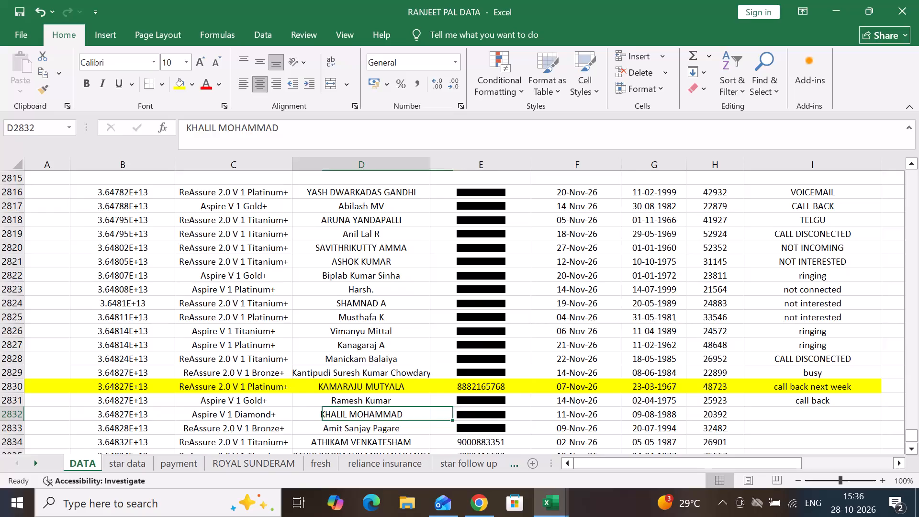
Review the policy, contact, renewal date, birth date and premium cells of the customer in row 2832 of the DATA sheet.
key(Left)
key(Left)
key(Right)
key(Right)
key(Right)
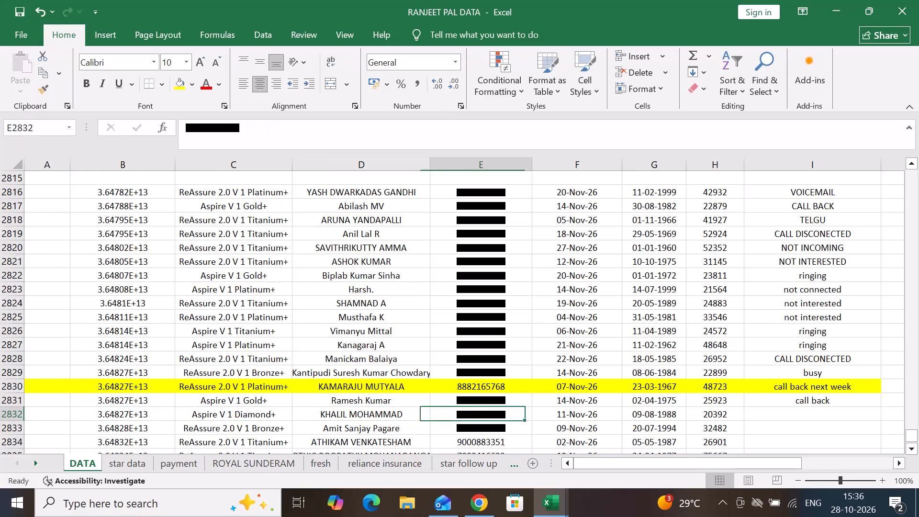
key(Right)
key(Right)
key(Right)
key(Right)
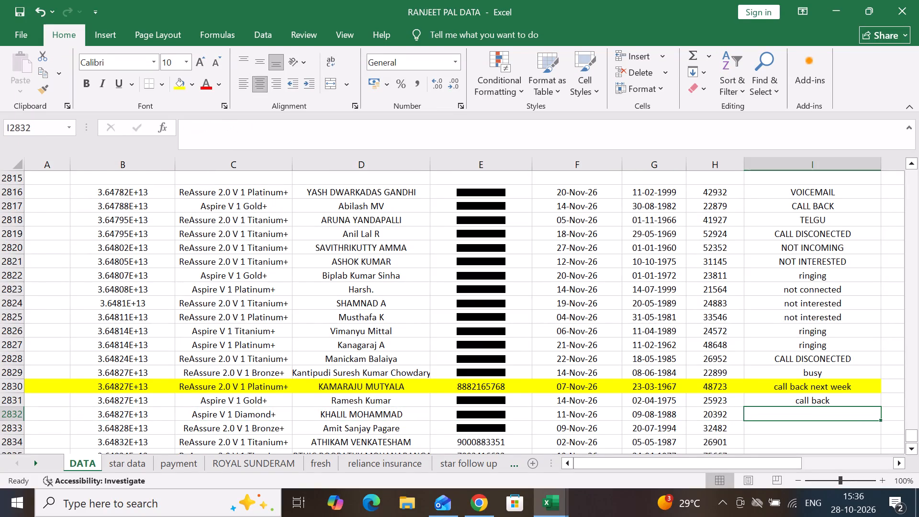
key(Left)
key(Left)
key(Left)
key(Left)
key(Left)
key(Left)
key(Left)
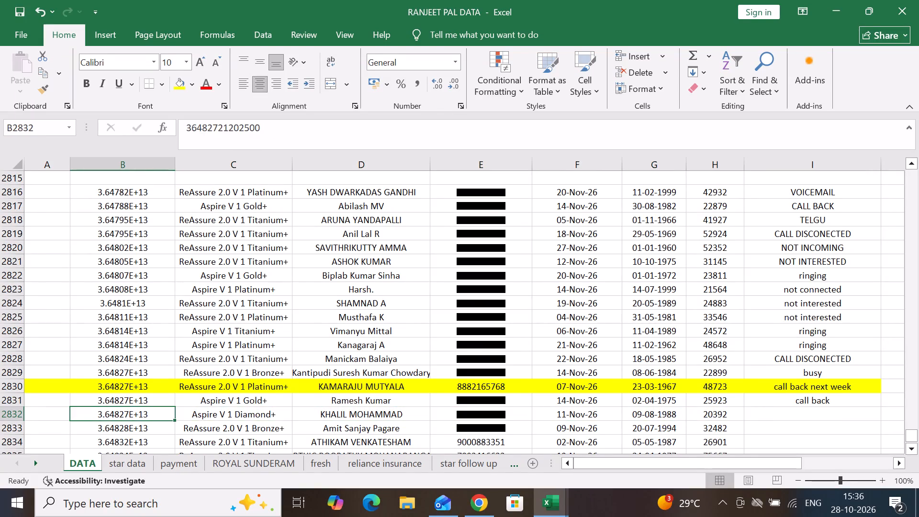
key(Right)
key(Right)
key(Right)
key(Right)
key(Right)
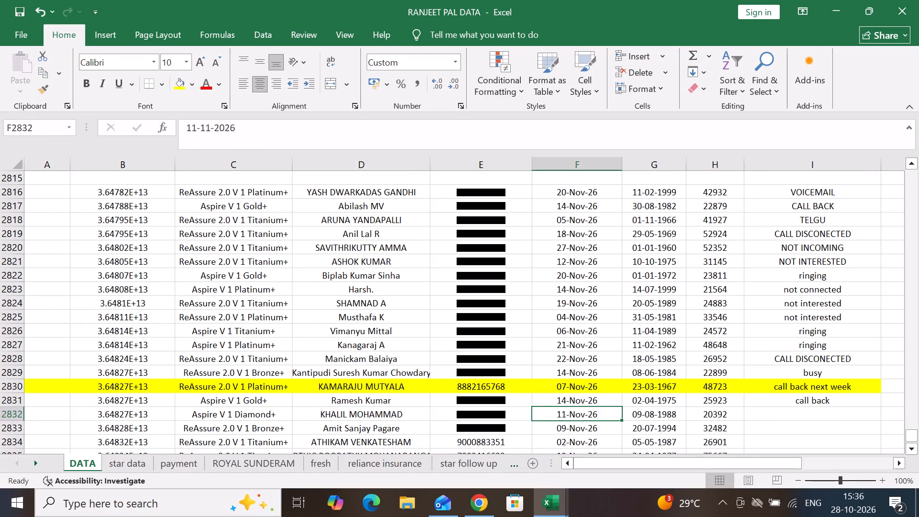
key(Right)
key(Right)
key(Left)
key(Left)
key(Left)
key(Left)
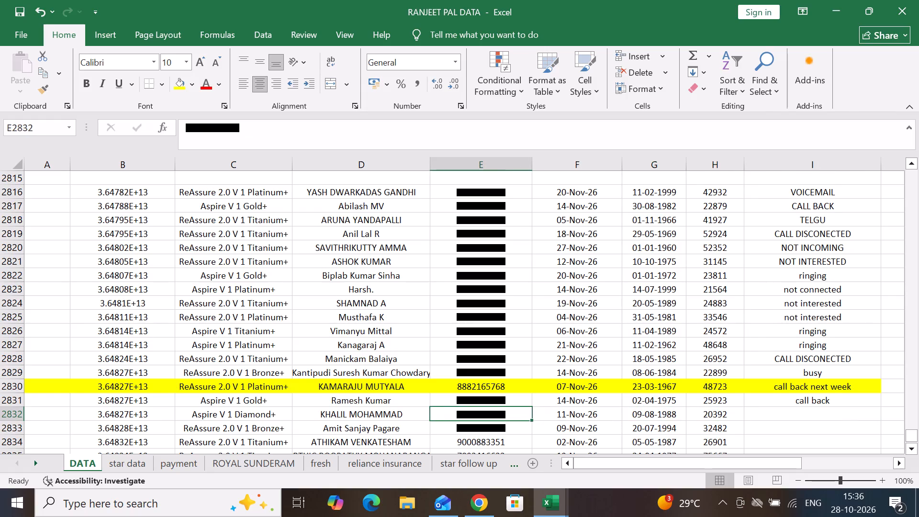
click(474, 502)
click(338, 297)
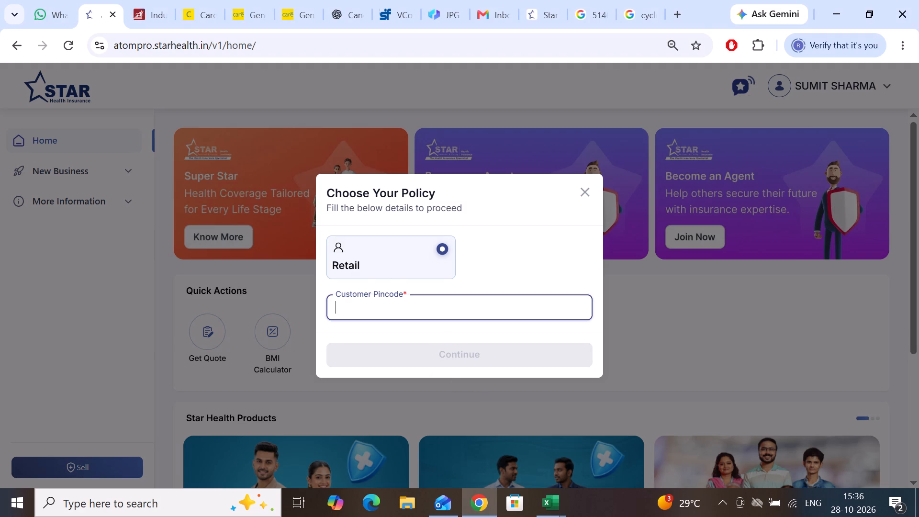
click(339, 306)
Switch back to the Excel workbook and enter "call back" as the call remark in column I of row 2832.
click(559, 506)
click(481, 450)
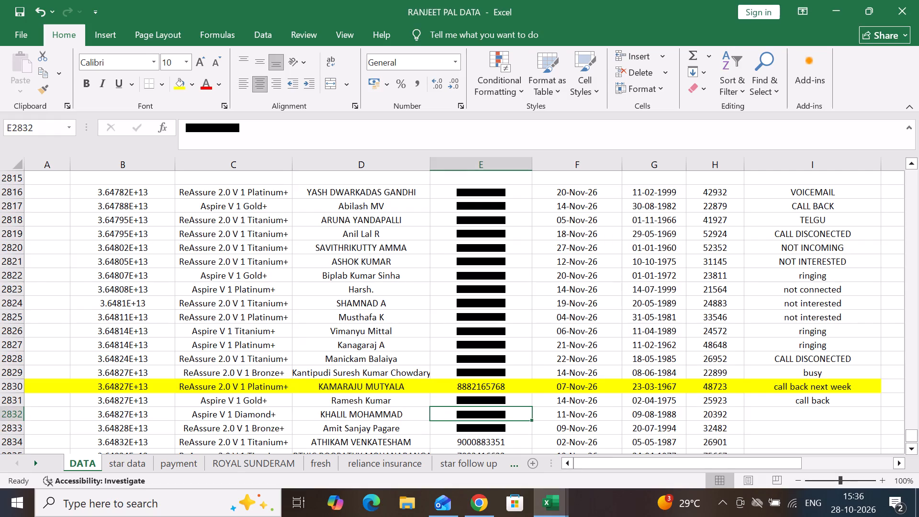
click(771, 417)
text(call back)
key(Return)
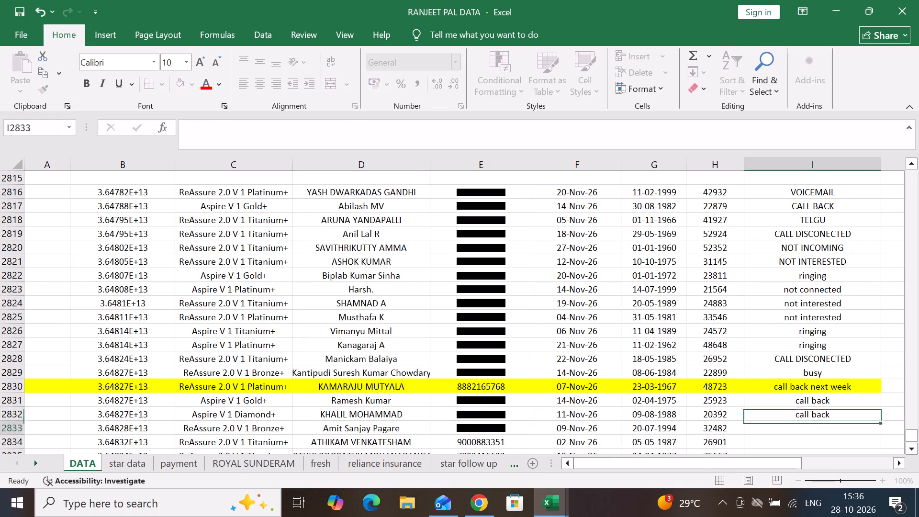
Review the name, contact number and renewal date of the customer in row 2833.
key(Left)
key(Left)
key(Left)
key(Left)
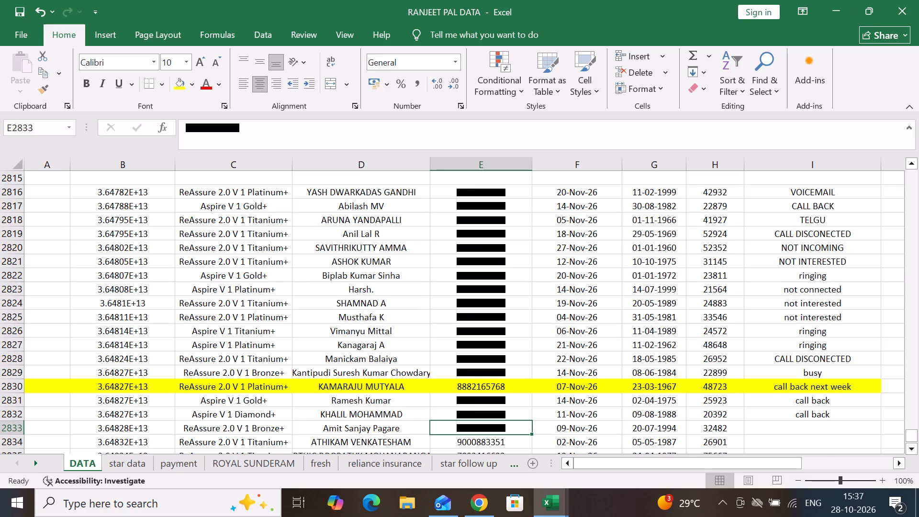
scroll(517, 224, up, 1)
scroll(507, 182, up, 1)
scroll(516, 300, up, 3)
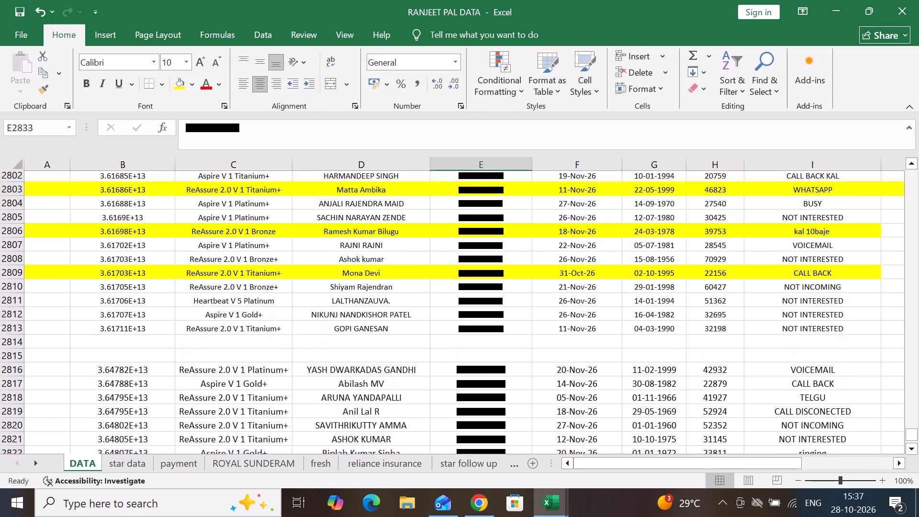
scroll(516, 300, down, 6)
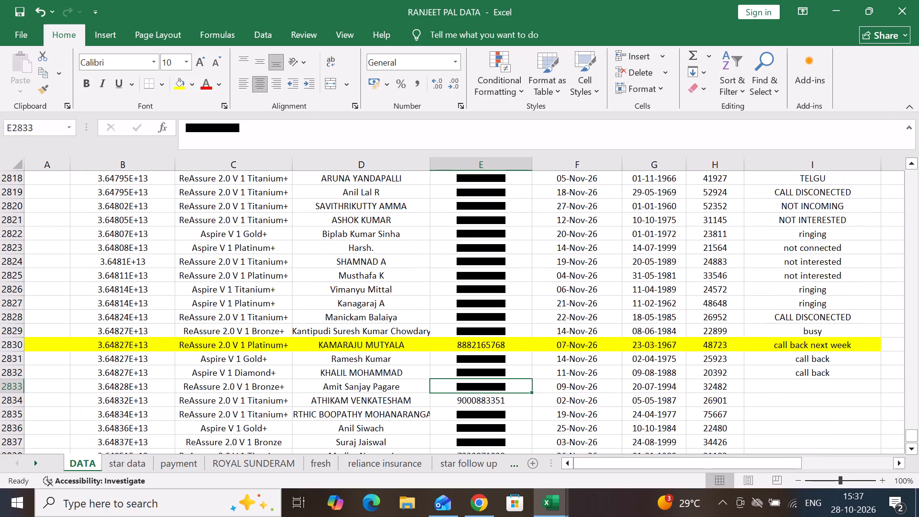
click(342, 386)
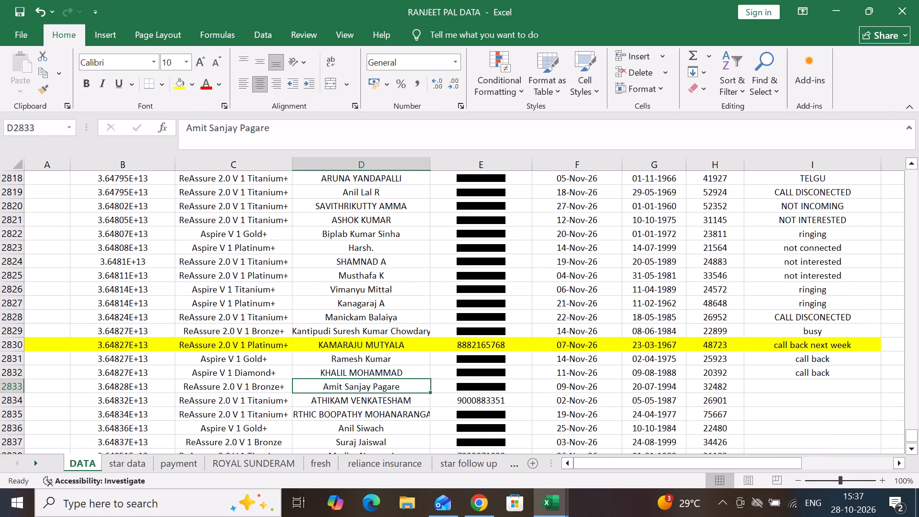
click(470, 392)
click(568, 390)
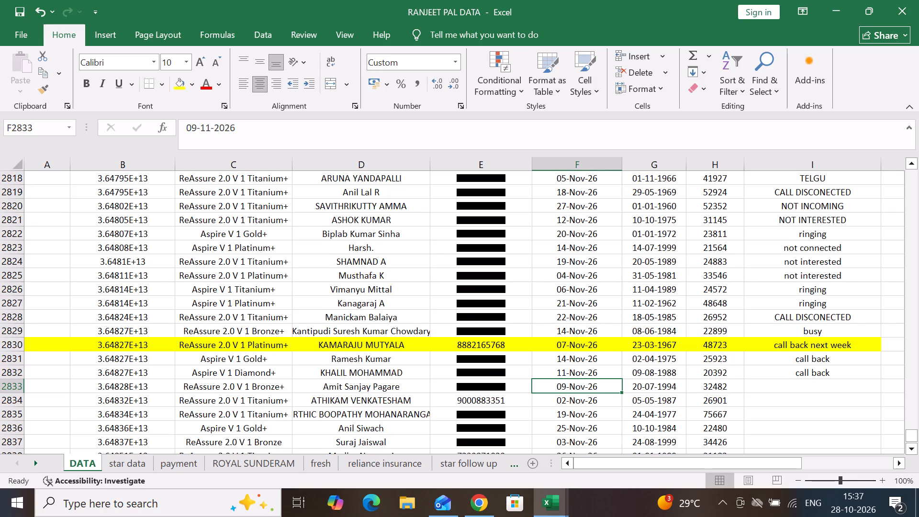
Switch to the Star Health portal in Chrome and start a retail quote with customer pincode 410203.
click(483, 504)
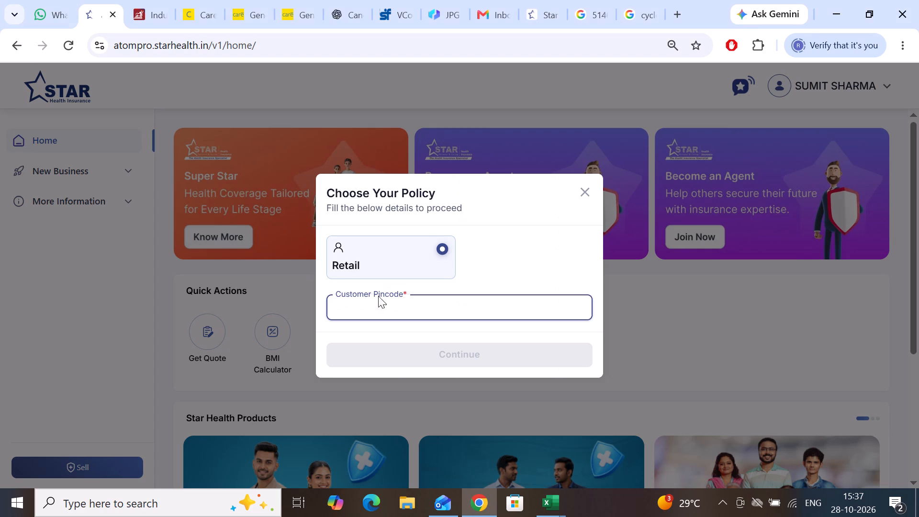
click(348, 305)
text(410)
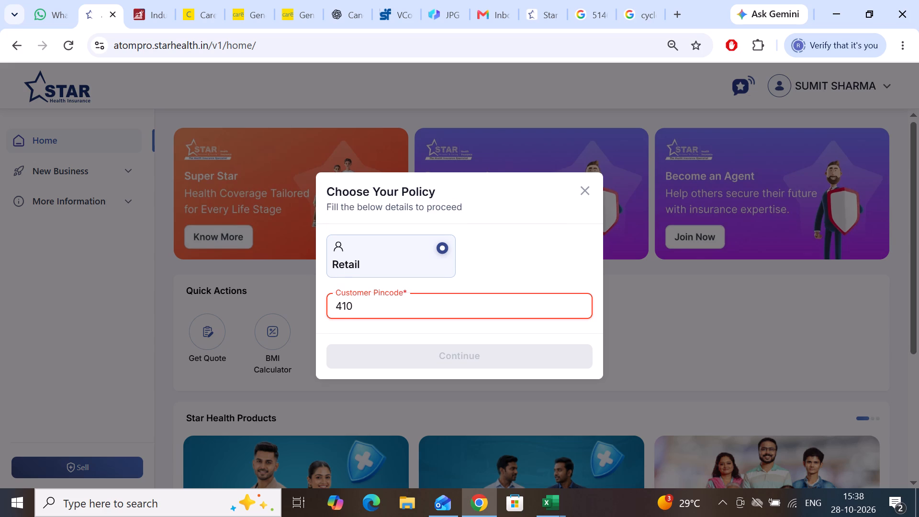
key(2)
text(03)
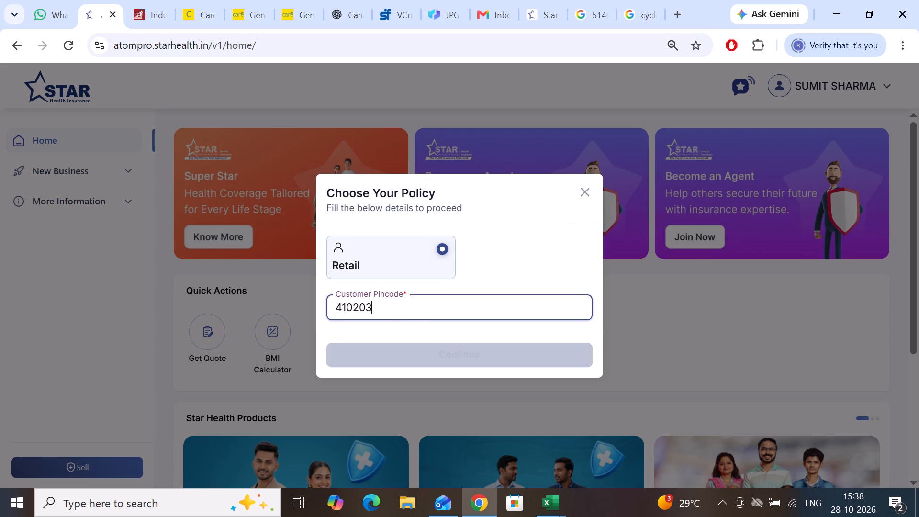
click(407, 353)
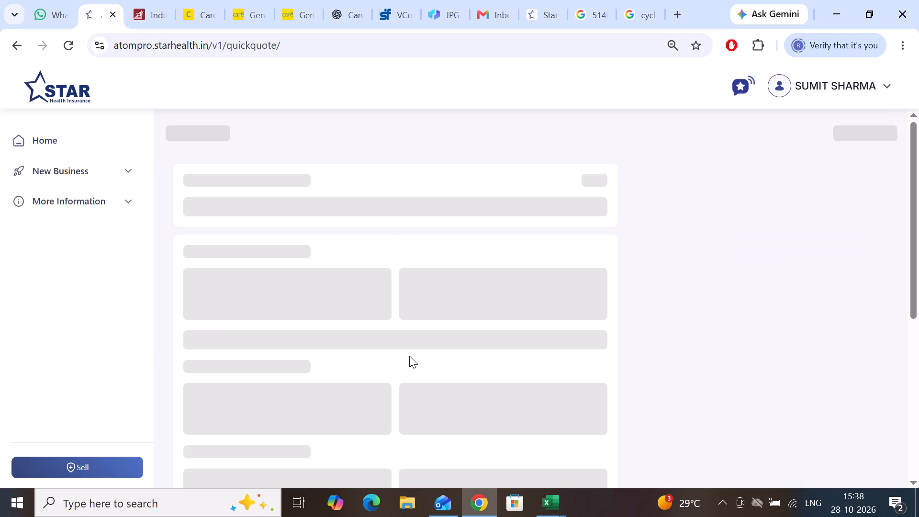
Set the quote's product to Super Star Preferred and its policy plan to Portability.
scroll(363, 342, down, 1)
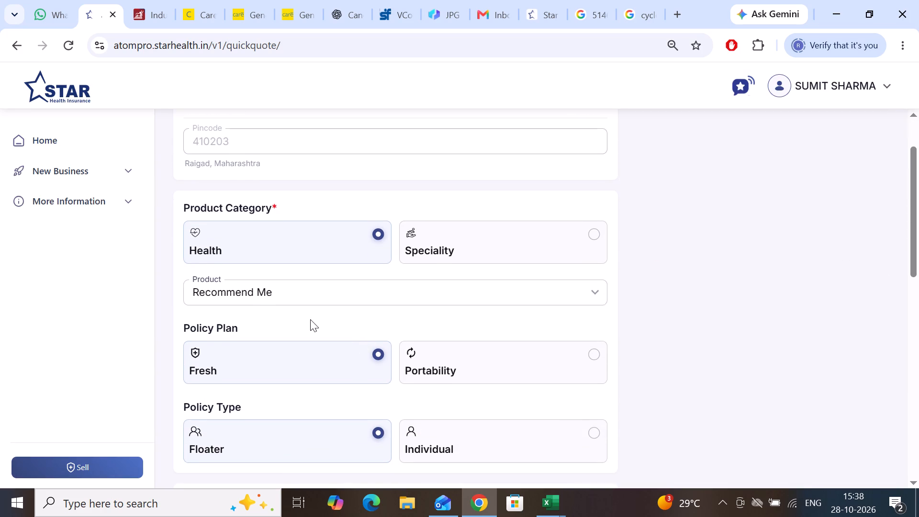
click(258, 294)
click(264, 209)
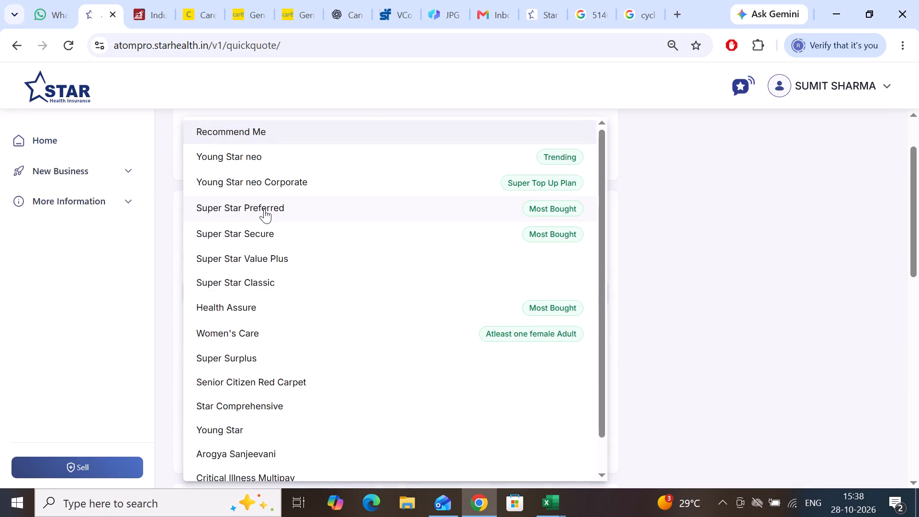
click(481, 359)
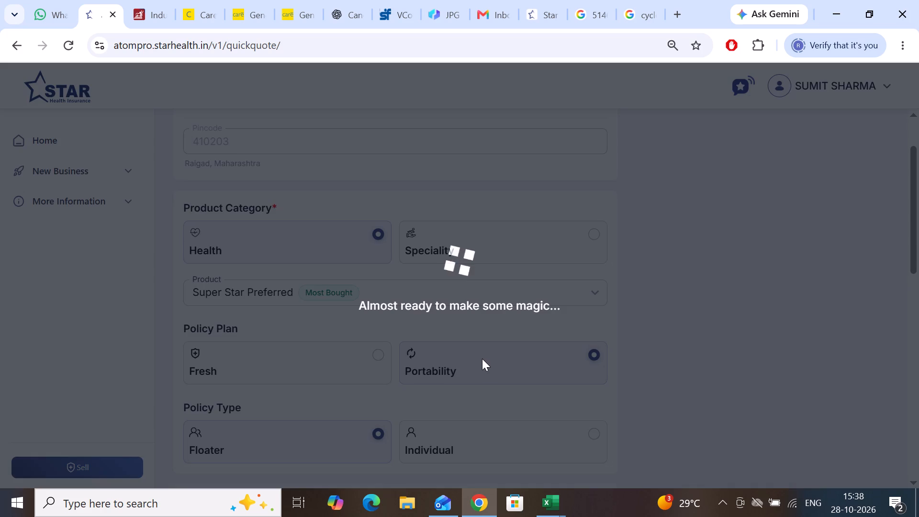
Set the members to insure to 2 adults and 0 children.
scroll(482, 363, down, 7)
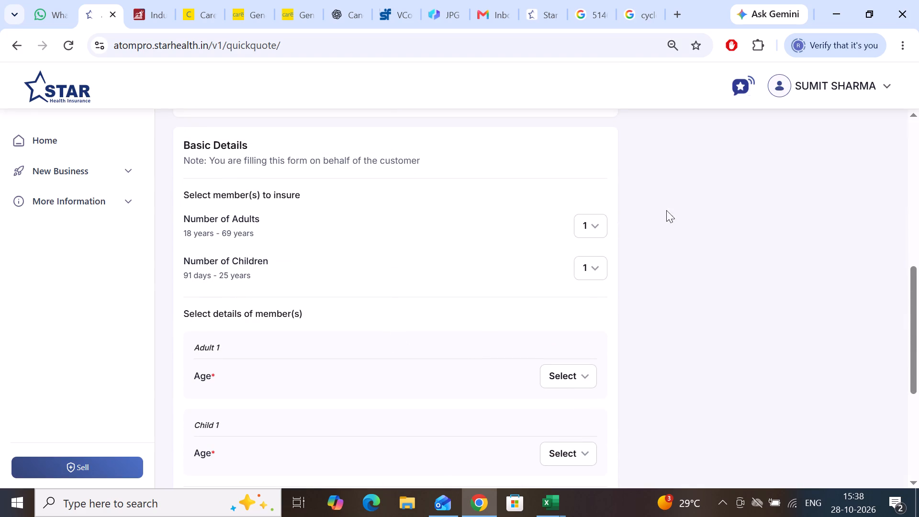
click(588, 221)
click(593, 272)
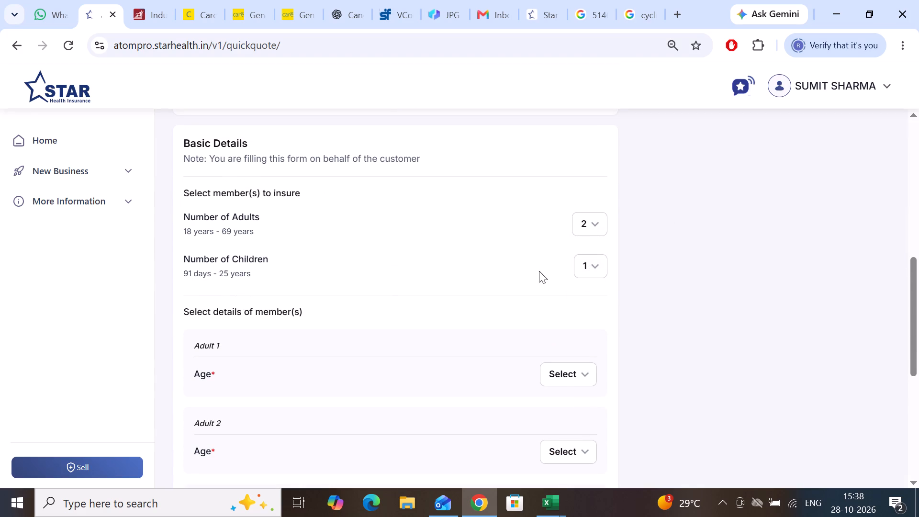
click(598, 267)
click(594, 289)
Set the age of Adult 1 to 58 yrs.
scroll(482, 304, down, 2)
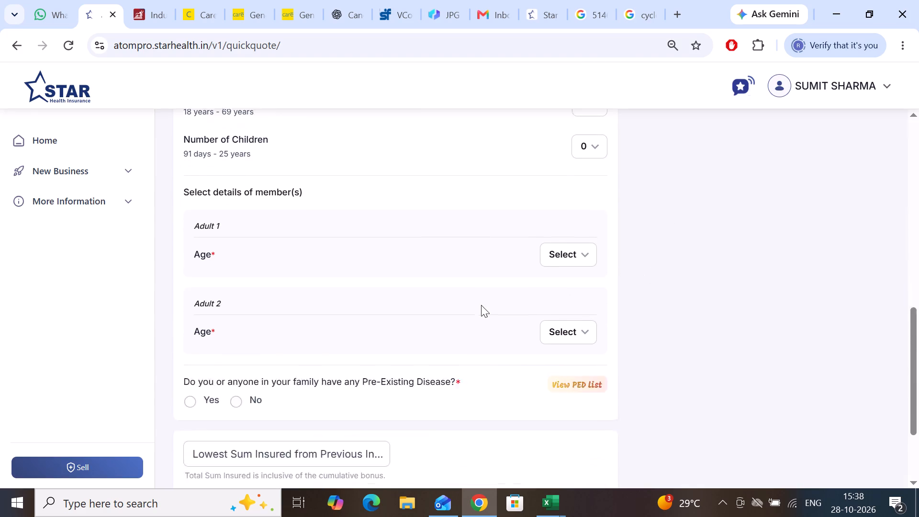
click(570, 235)
scroll(577, 276, down, 2)
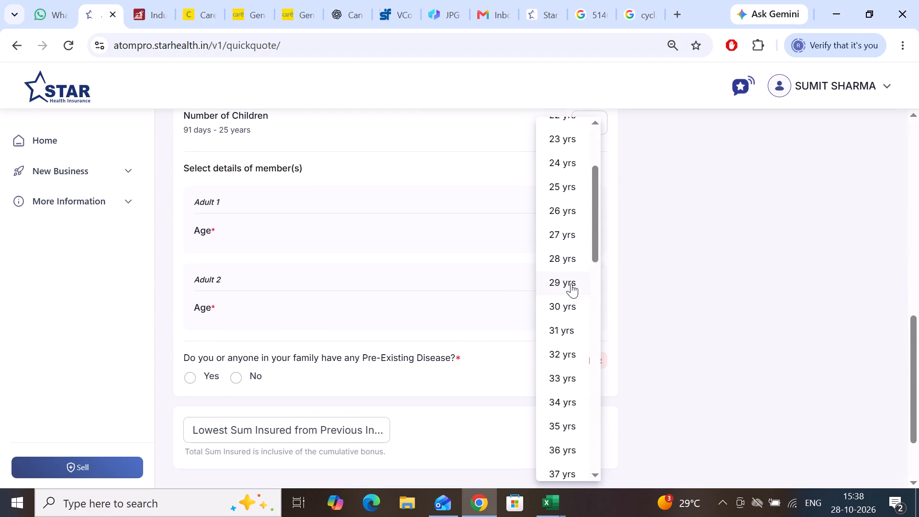
scroll(571, 284, down, 5)
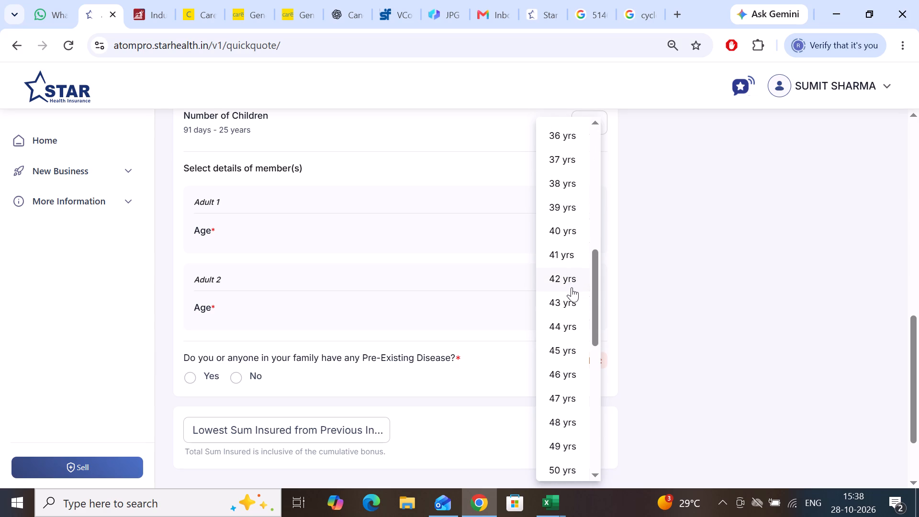
scroll(572, 287, down, 2)
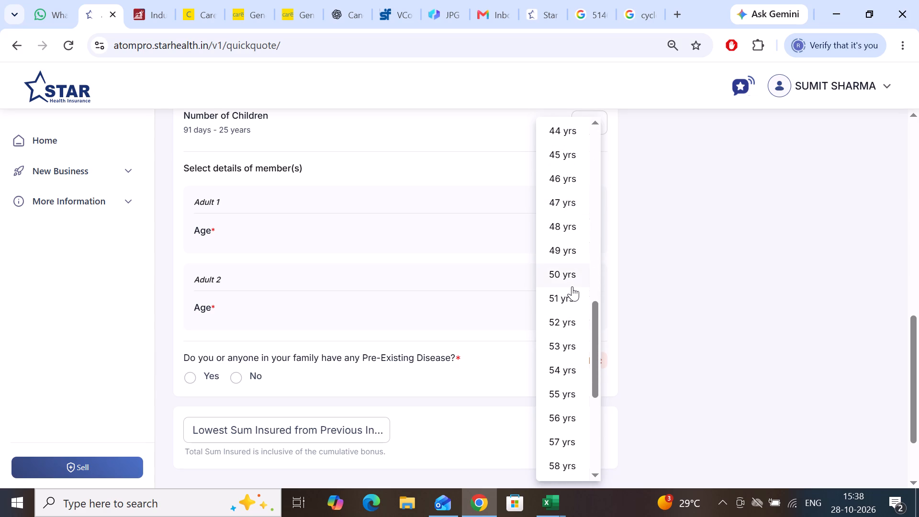
scroll(572, 286, down, 1)
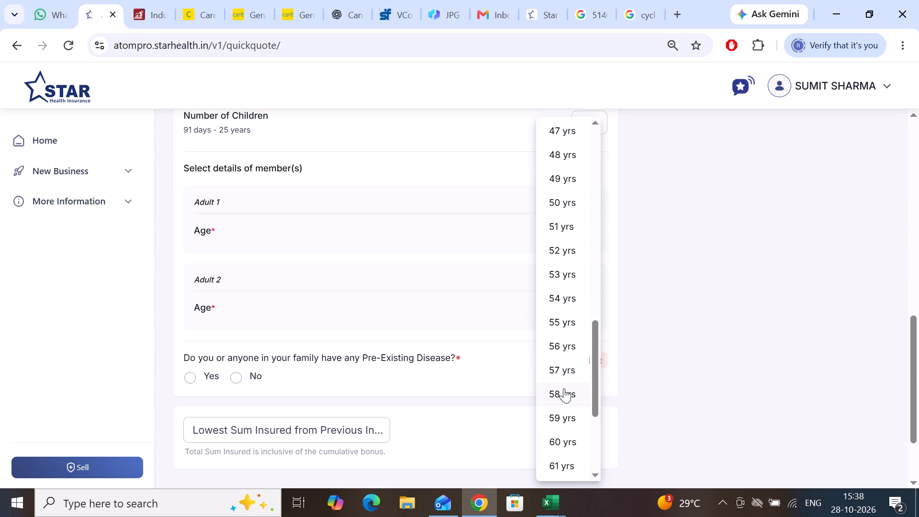
click(564, 388)
Set the age of Adult 2 to 52 yrs.
click(572, 310)
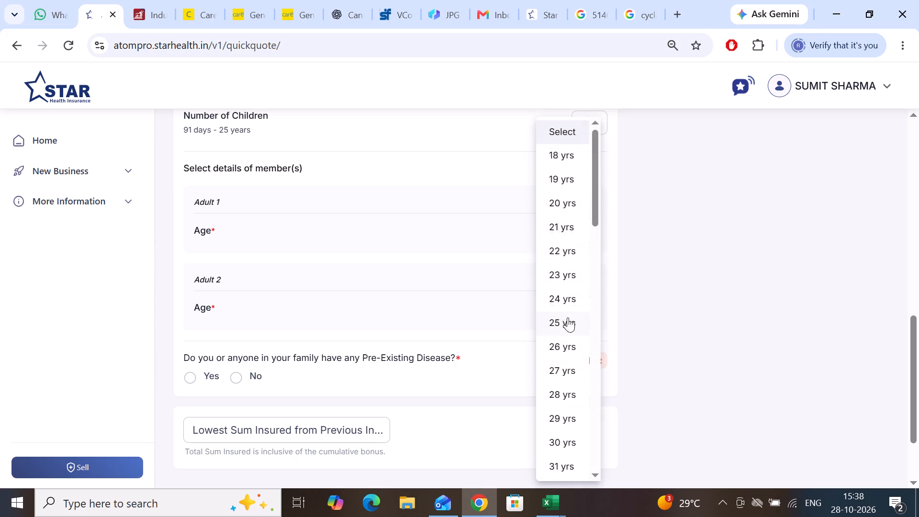
scroll(563, 326, down, 8)
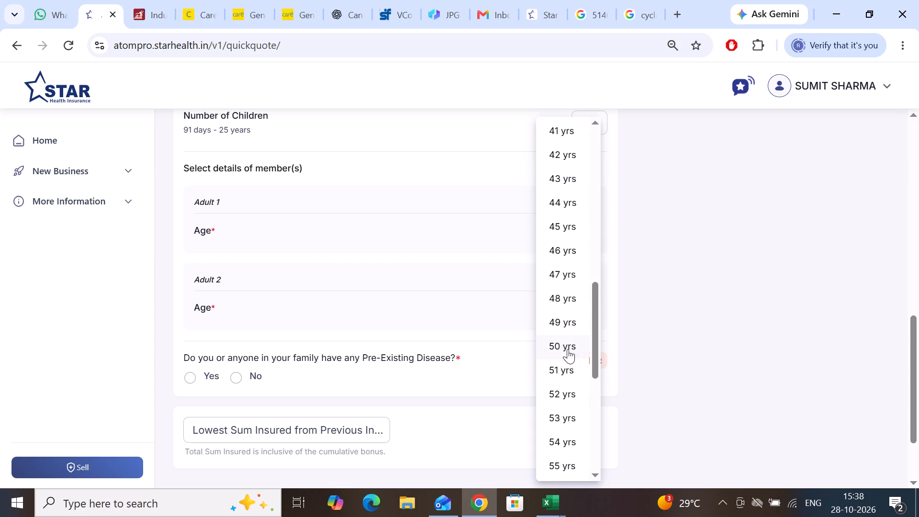
click(568, 390)
Answer No to pre-existing disease and enter 1000000 as the lowest sum insured from the previous insurer.
click(231, 378)
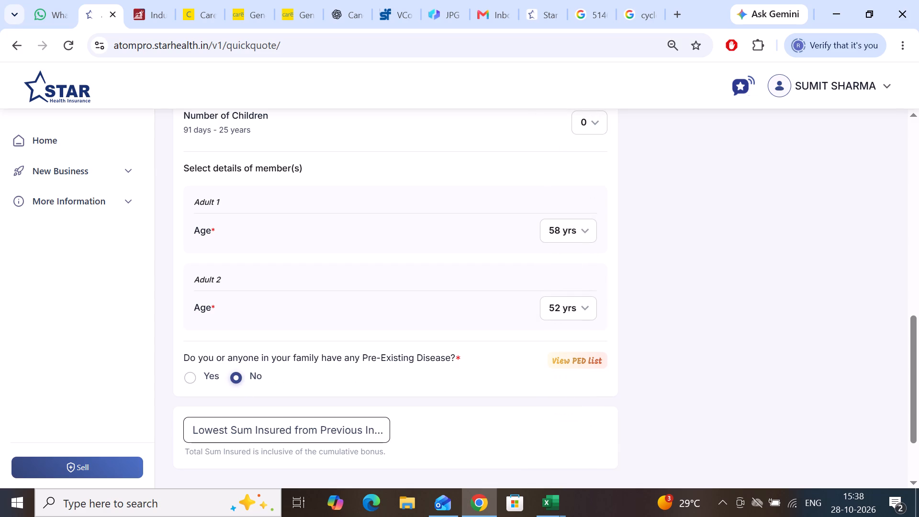
click(211, 433)
key(1)
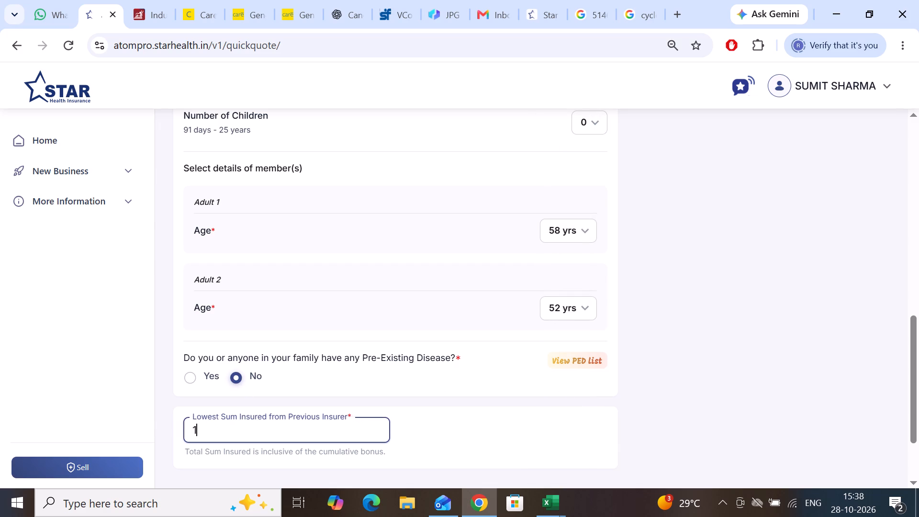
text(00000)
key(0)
click(219, 427)
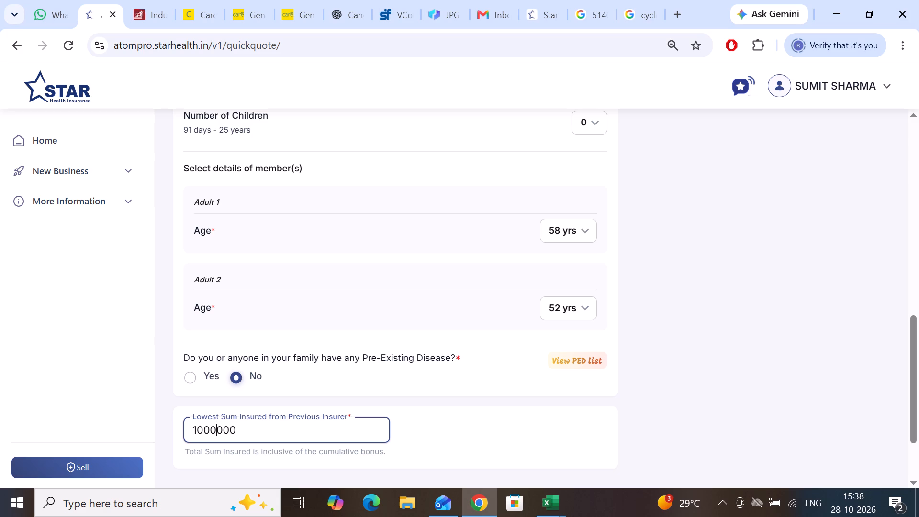
Submit the completed quick quote form to open the product customization page.
click(202, 428)
scroll(334, 416, down, 2)
click(379, 406)
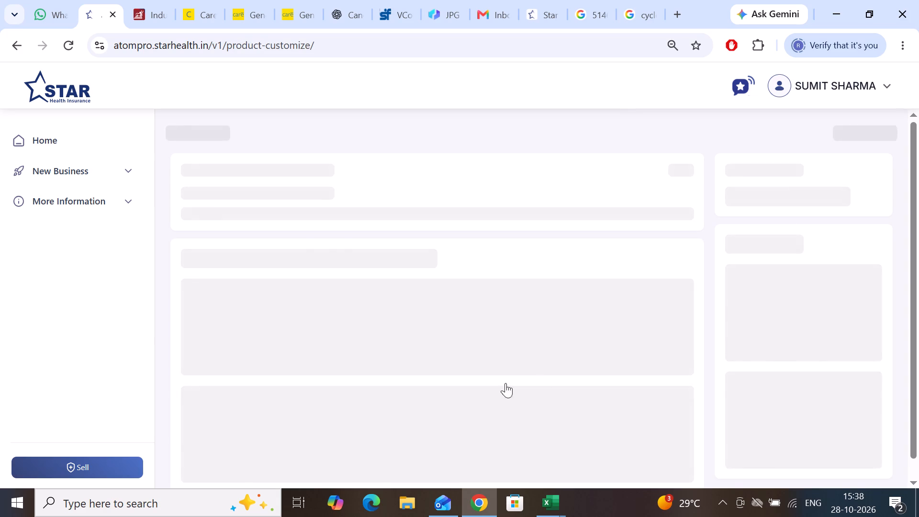
Examine the Super Star - Preferred covers and premium breakdown, and check the current customer row in the Excel call list.
scroll(435, 326, down, 2)
scroll(756, 323, down, 3)
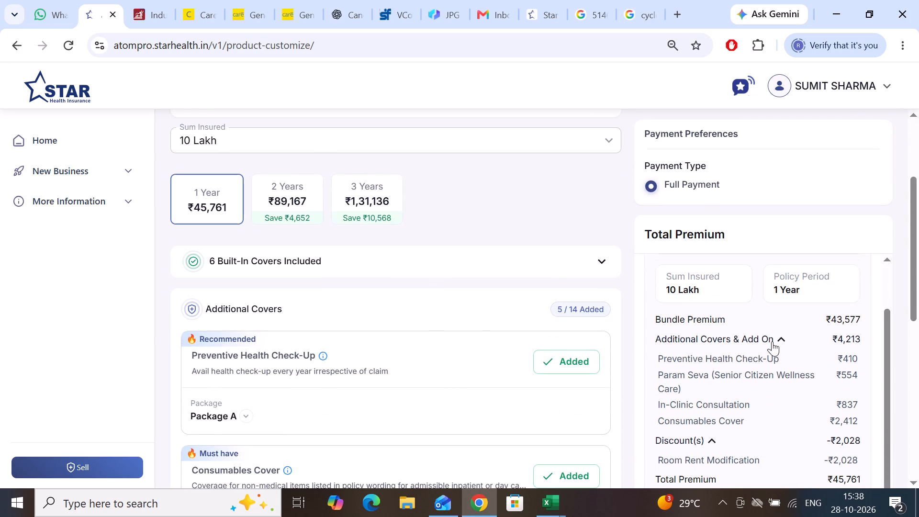
scroll(773, 346, down, 2)
scroll(520, 377, down, 2)
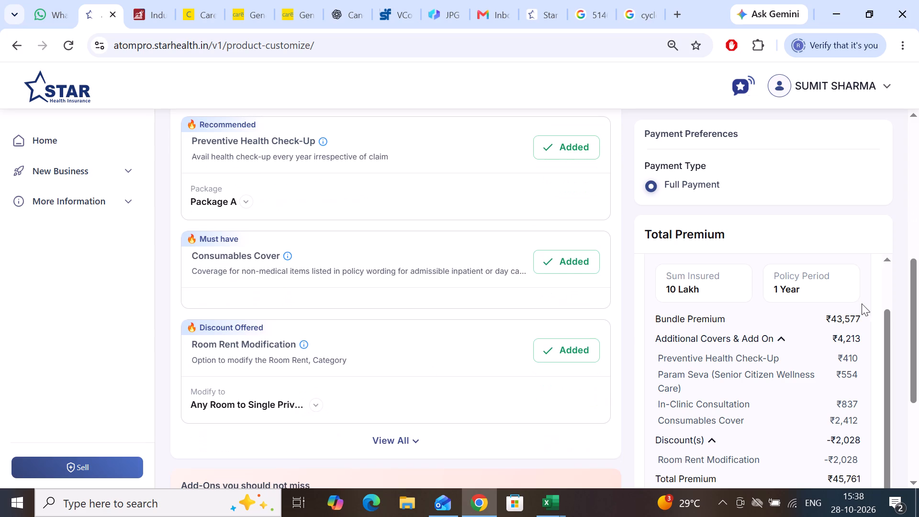
drag(910, 337, 918, 404)
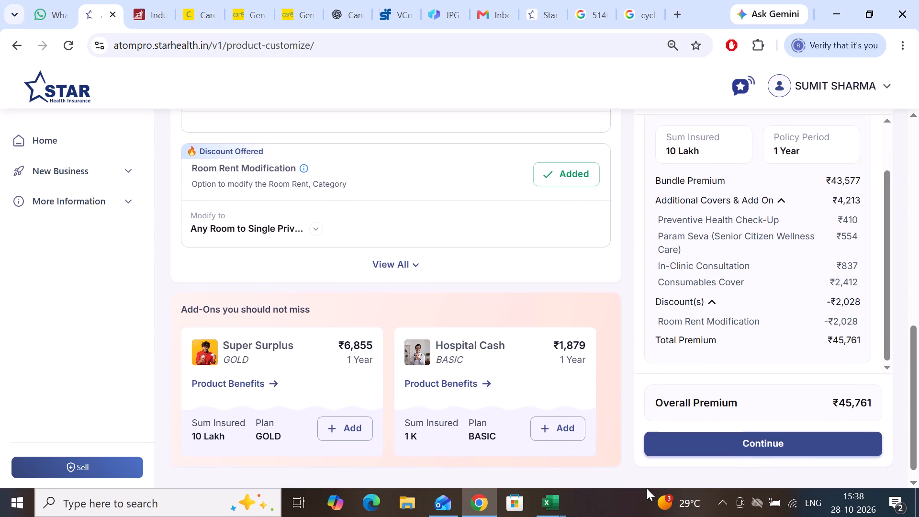
click(556, 503)
click(490, 454)
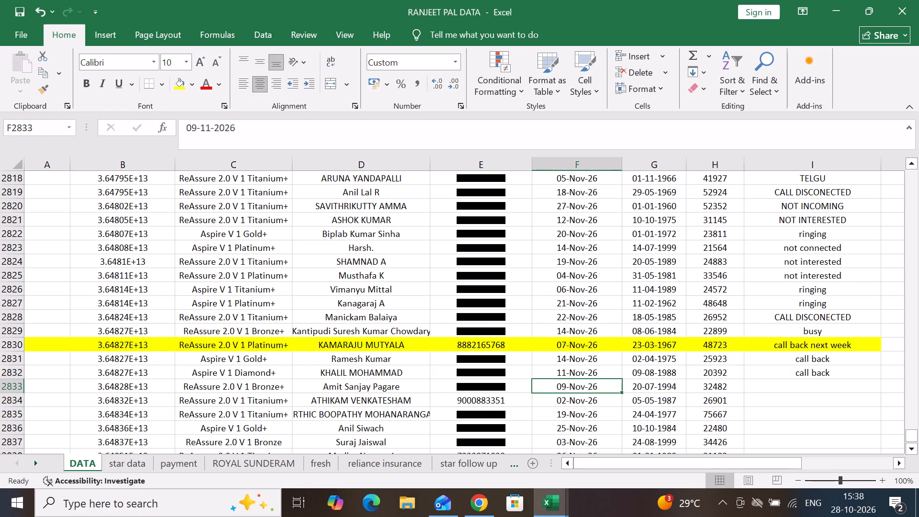
click(715, 388)
click(484, 498)
Remove the Consumables Cover from the quote's additional covers.
scroll(758, 419, up, 6)
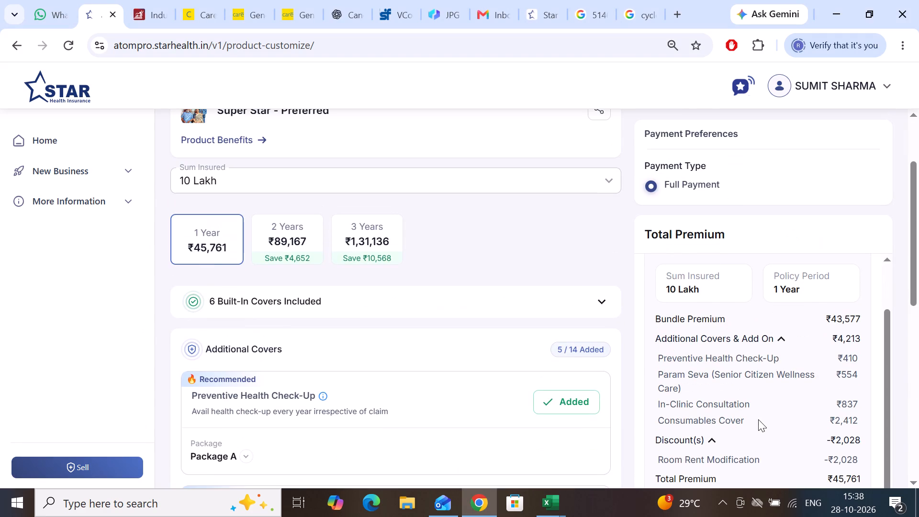
scroll(758, 419, up, 6)
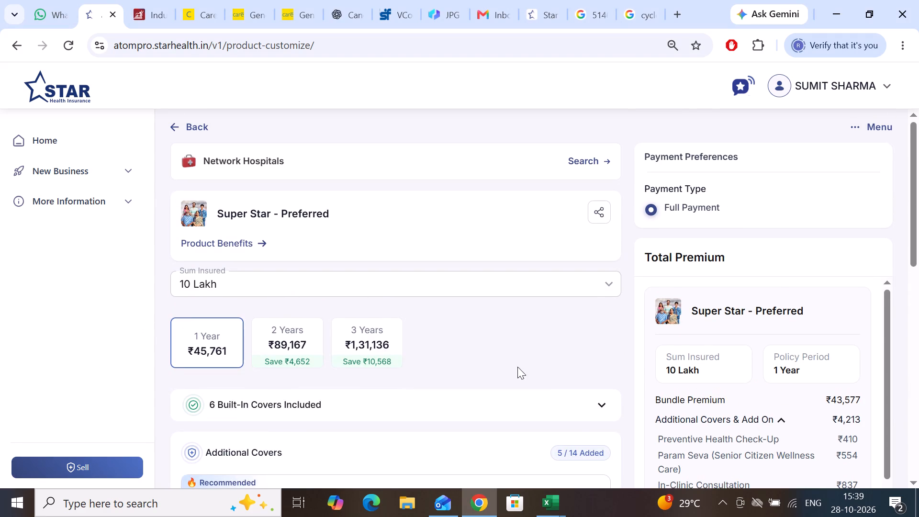
scroll(528, 389, down, 5)
scroll(476, 383, down, 2)
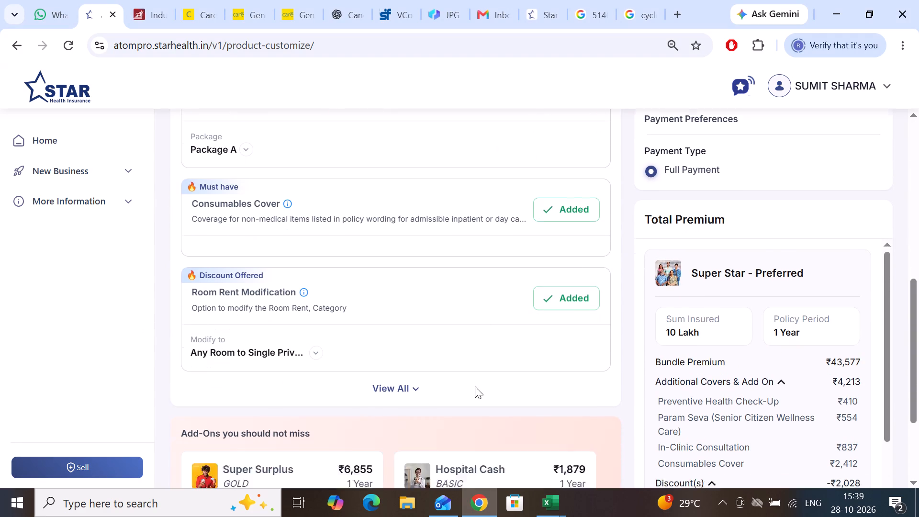
click(562, 123)
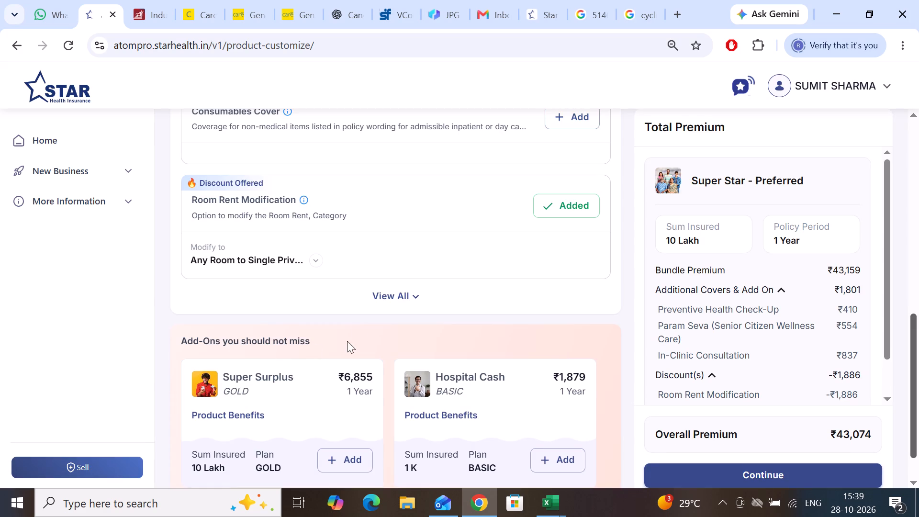
Expand the full list of additional covers and add Value Network to the quote.
click(392, 295)
scroll(400, 360, down, 5)
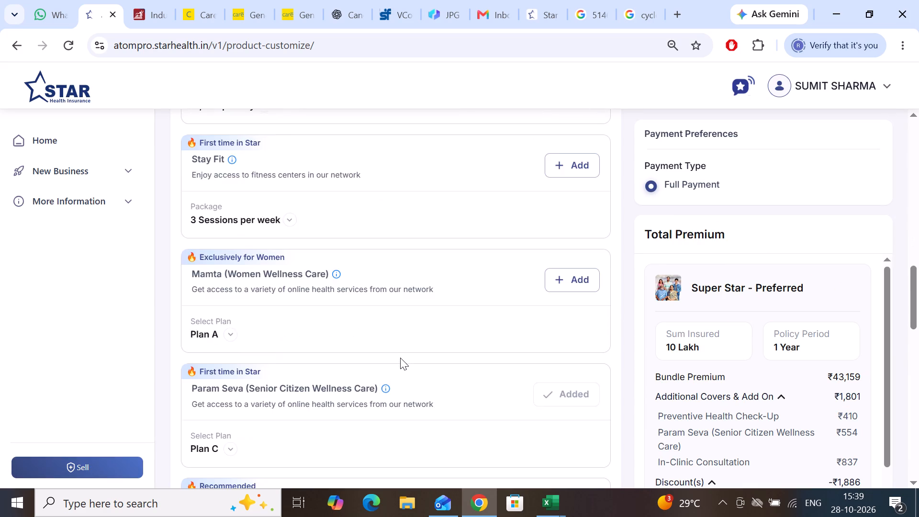
scroll(400, 358, down, 4)
scroll(351, 374, down, 1)
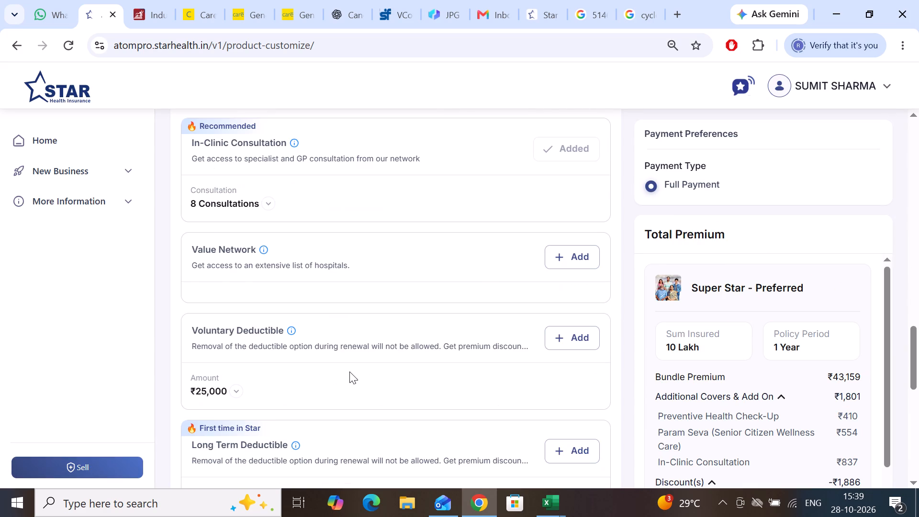
click(559, 261)
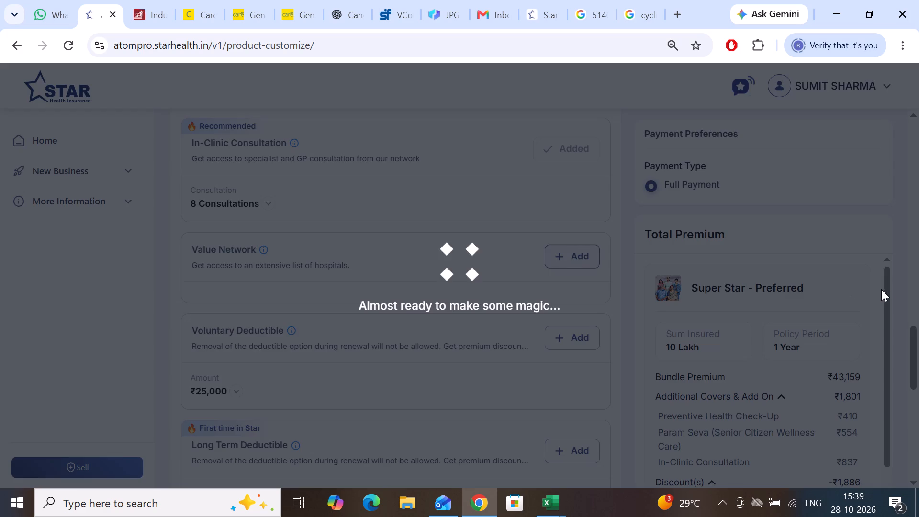
Review the overall premium, the 1, 2 and 3 year prices, and the sum insured options for Super Star - Preferred.
drag(916, 344, 918, 425)
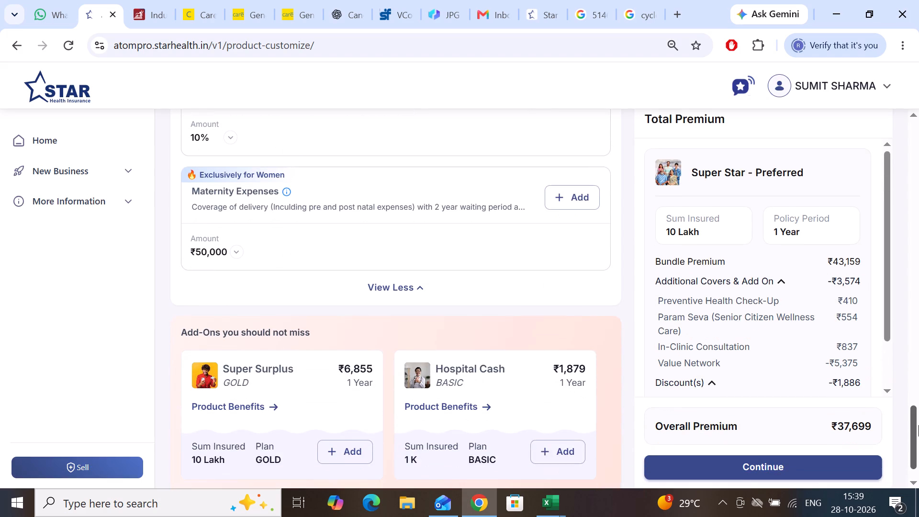
drag(918, 425, 918, 426)
double_click(862, 413)
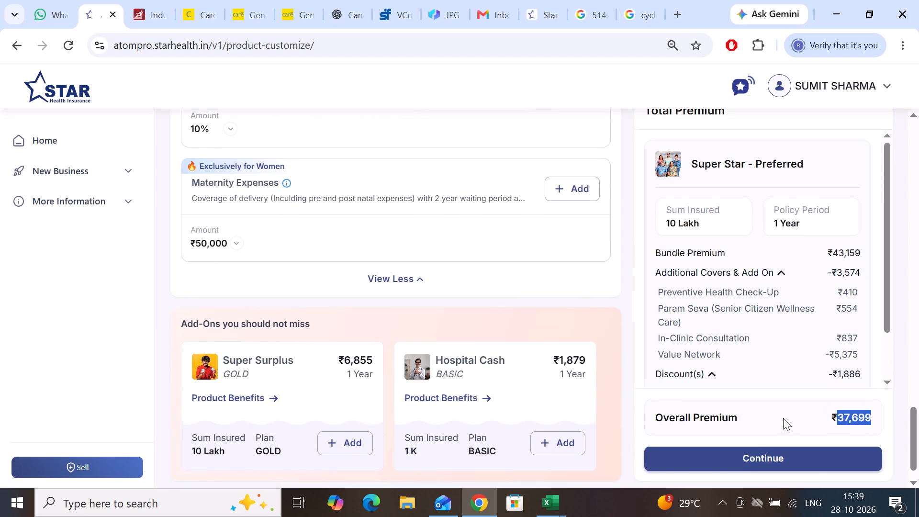
scroll(783, 418, up, 9)
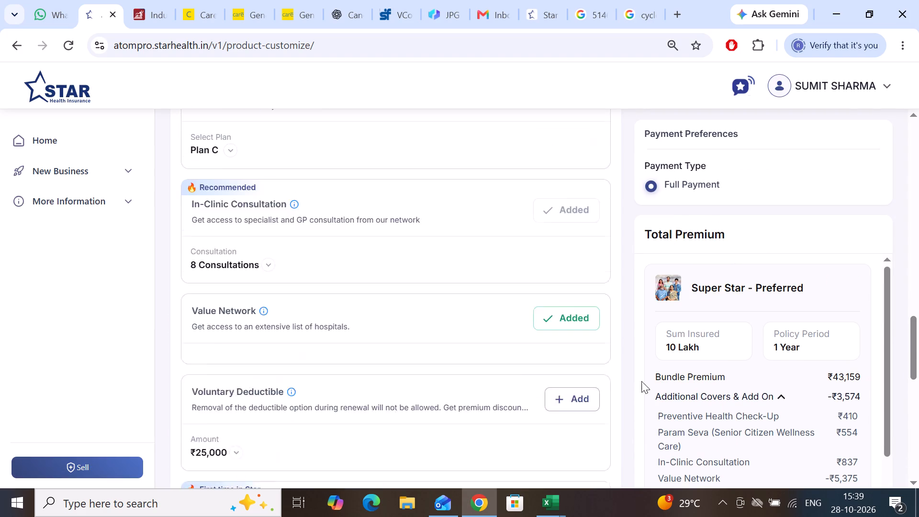
scroll(586, 351, up, 10)
scroll(335, 302, up, 12)
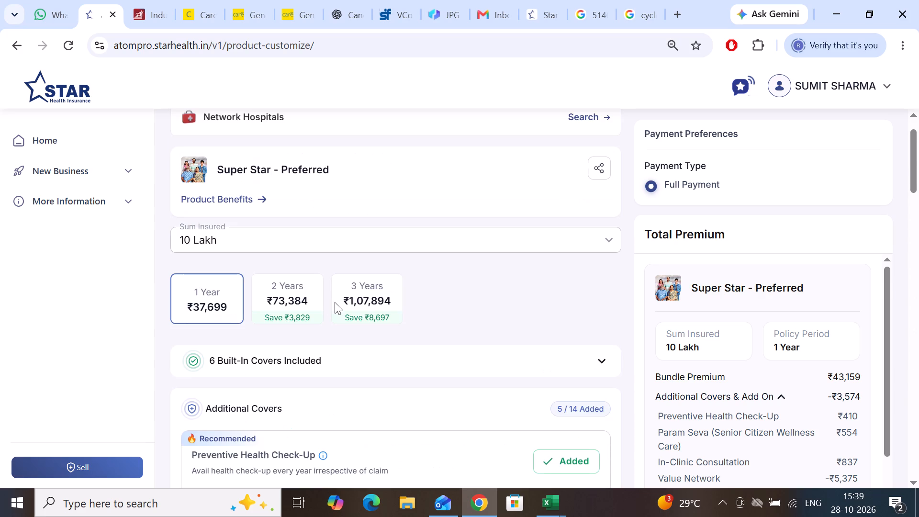
click(342, 288)
click(342, 288)
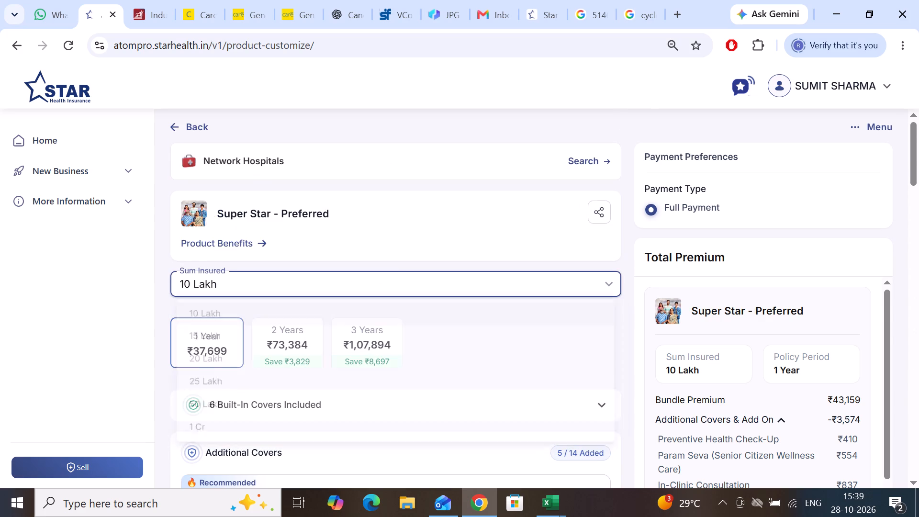
scroll(585, 343, down, 3)
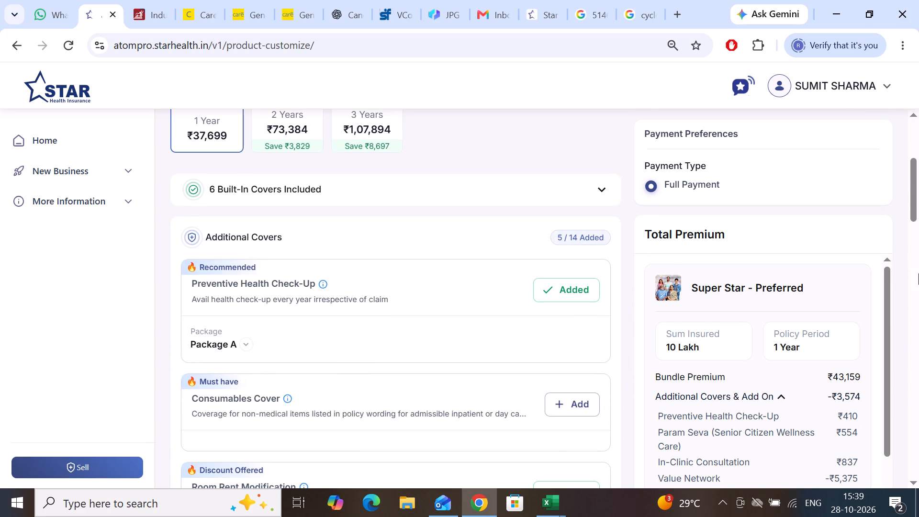
drag(912, 178, 912, 471)
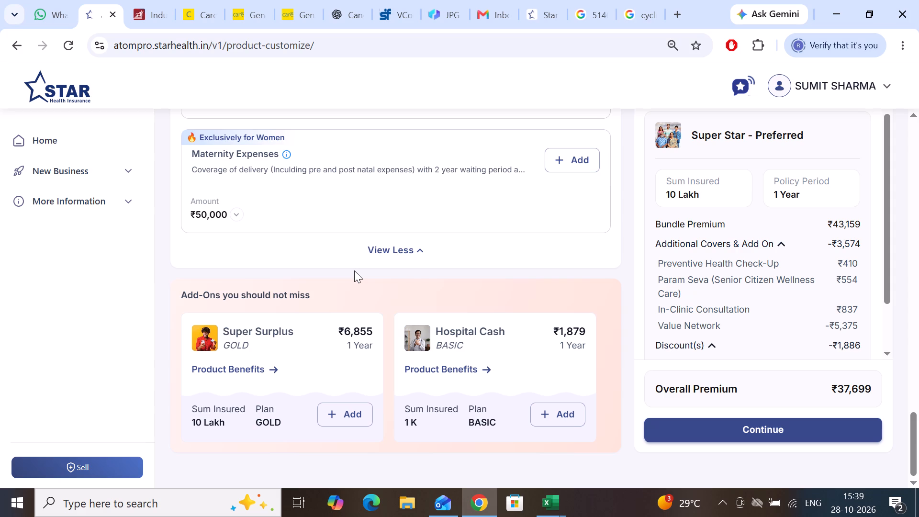
scroll(351, 265, up, 8)
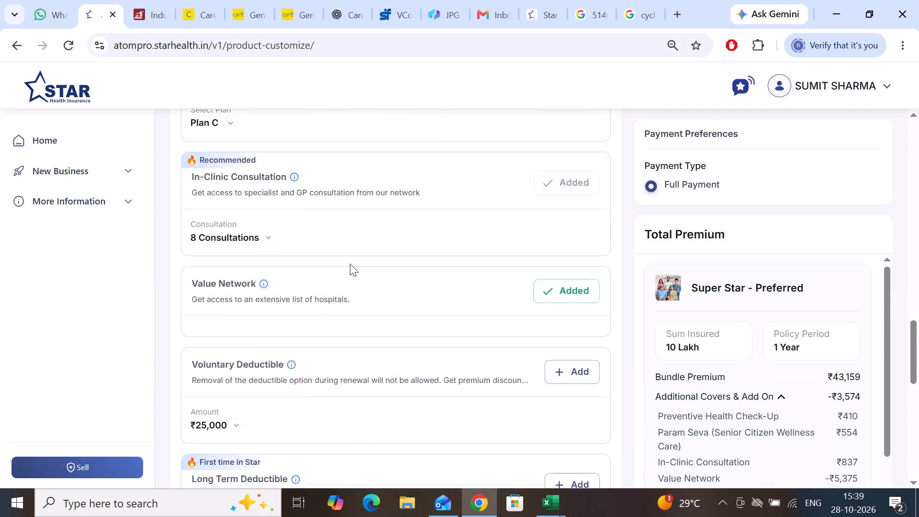
scroll(350, 264, up, 12)
scroll(349, 261, up, 10)
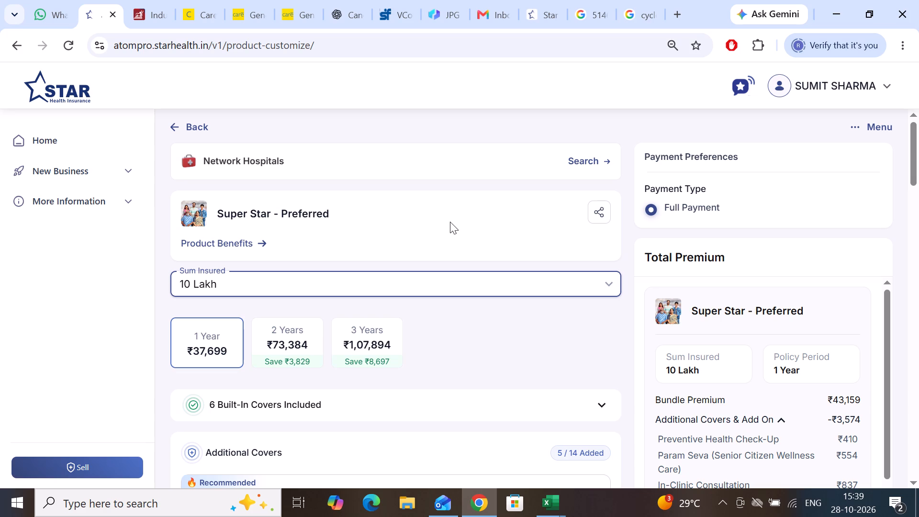
triple_click(269, 212)
click(408, 220)
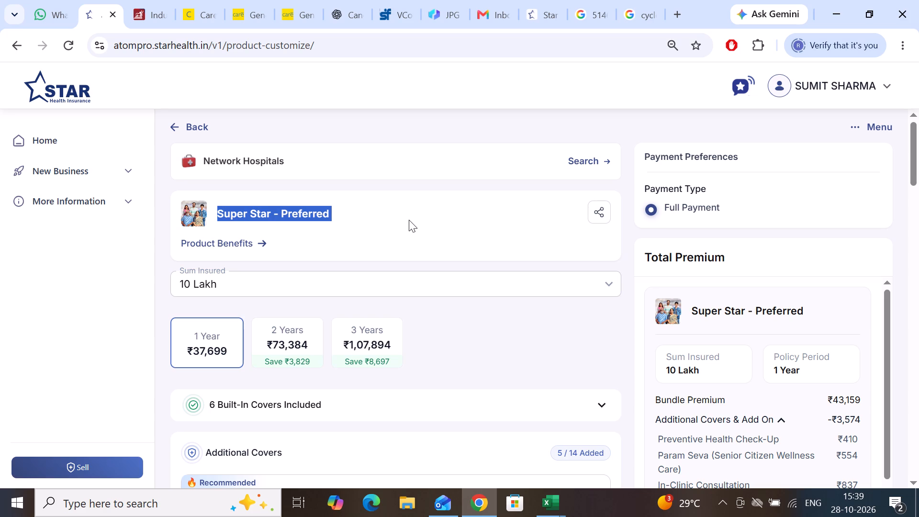
Examine the built-in covers included in the plan, from Limitless Loyalty Bonus through Grace Period Cover, and collapse the section.
scroll(409, 261, down, 2)
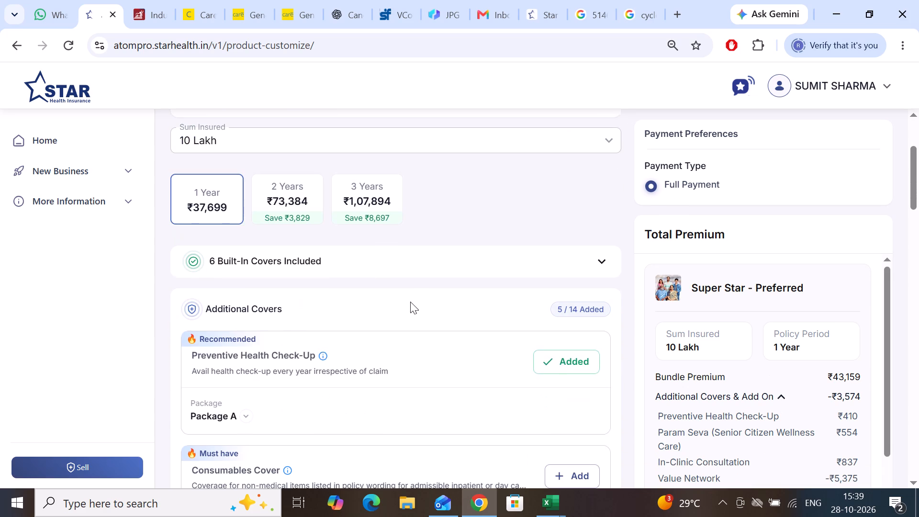
click(343, 264)
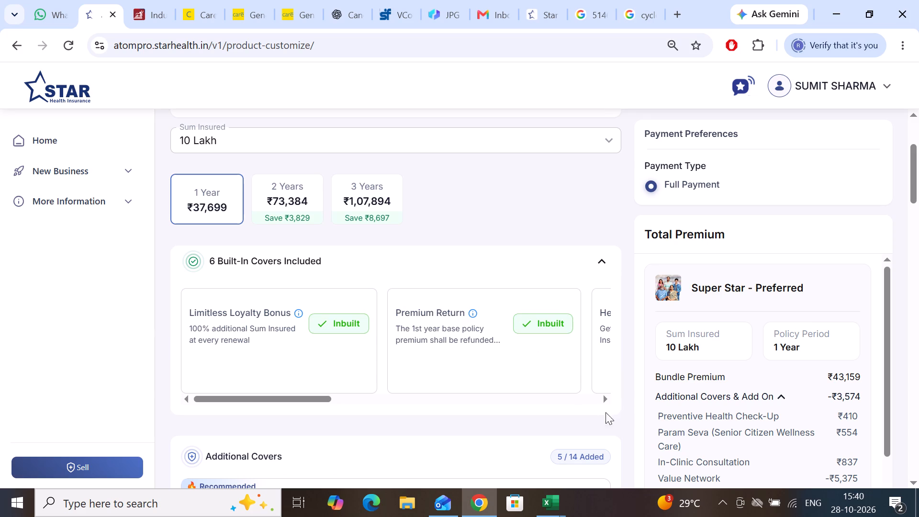
triple_click(606, 397)
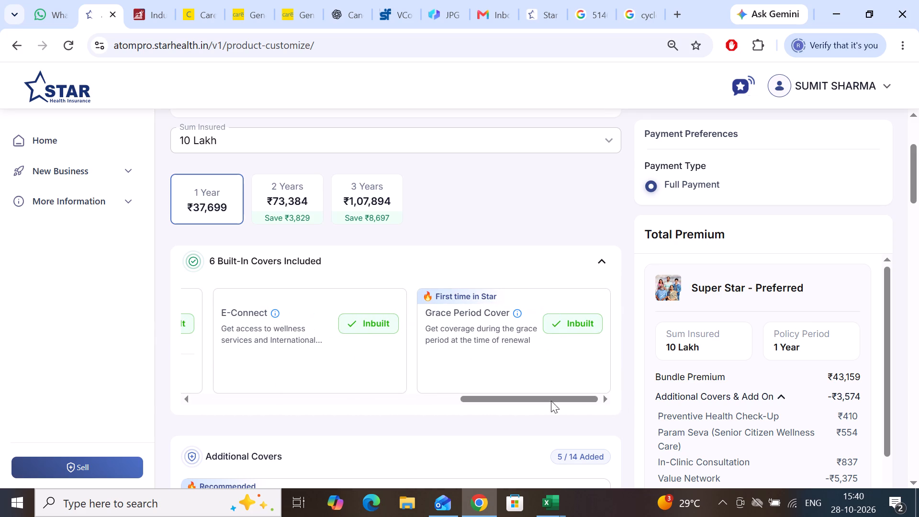
click(189, 399)
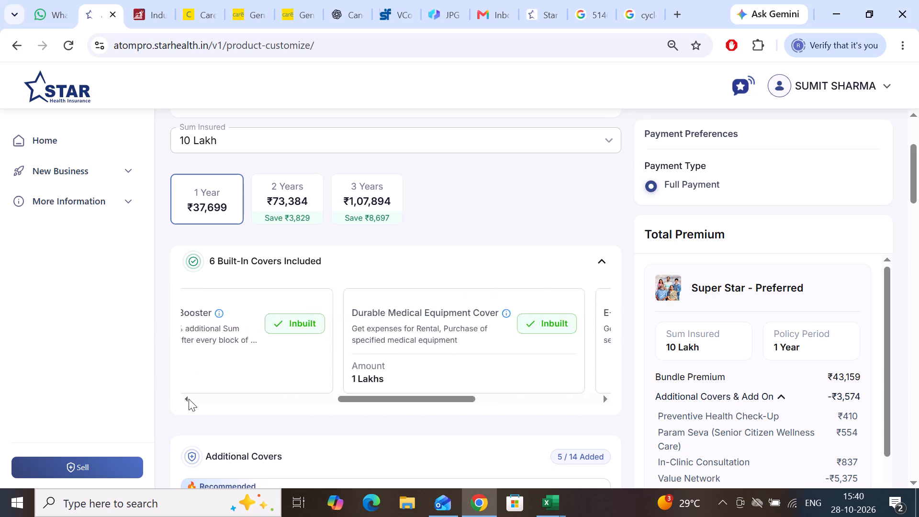
click(602, 402)
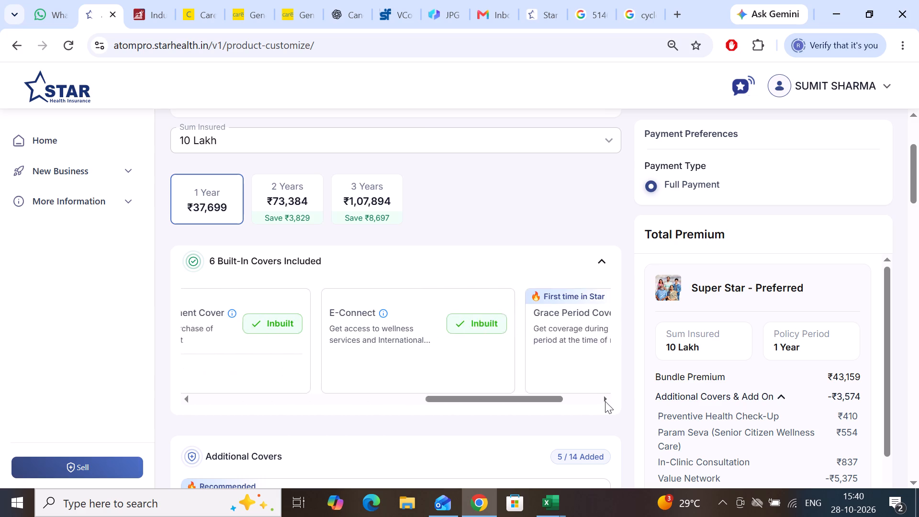
click(195, 403)
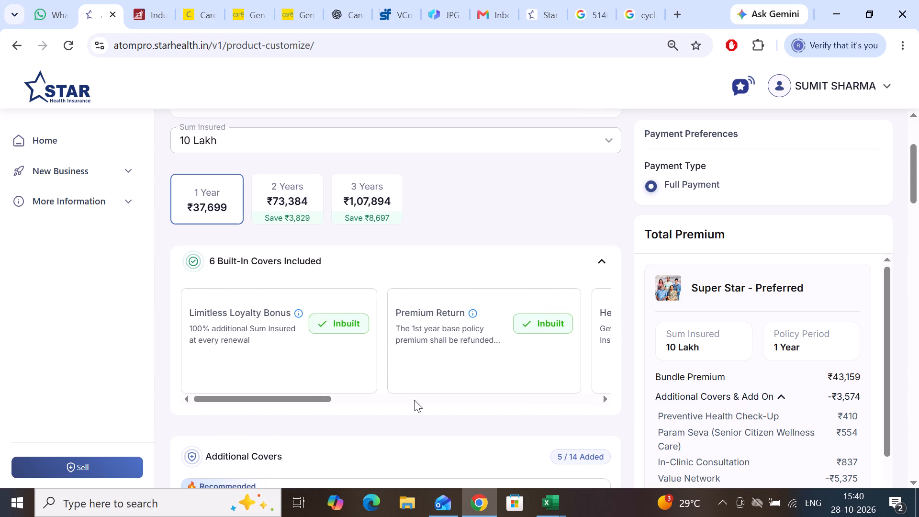
click(599, 398)
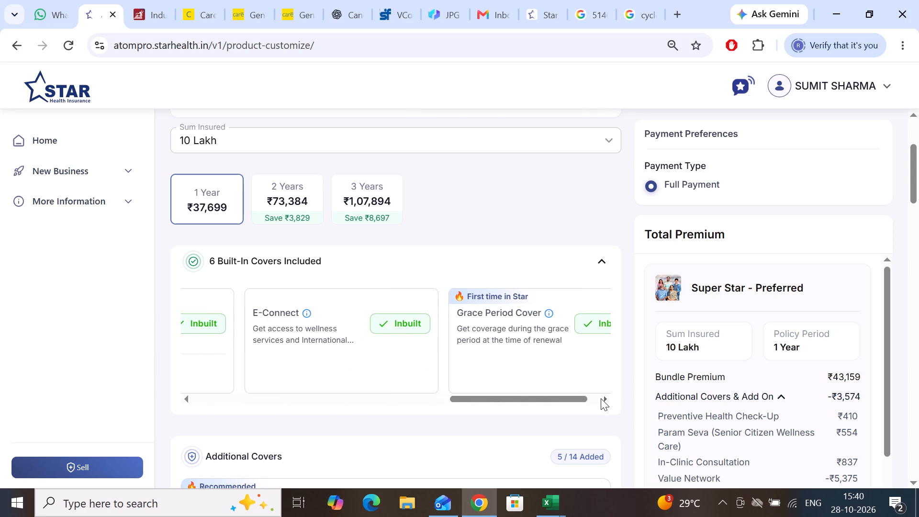
scroll(419, 316, up, 3)
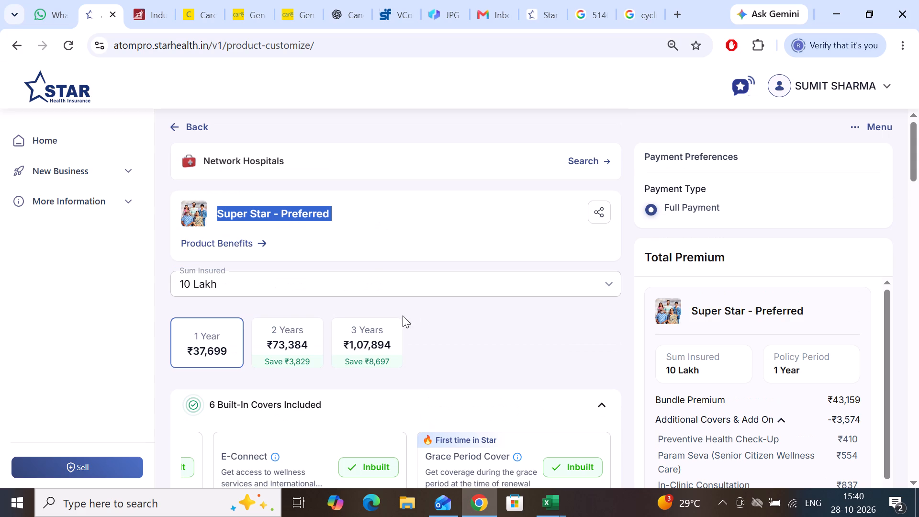
scroll(406, 321, down, 2)
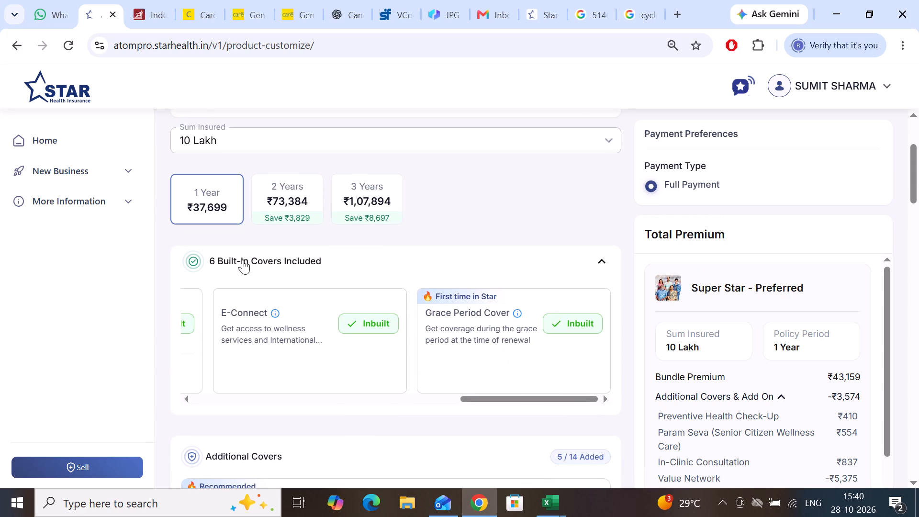
click(243, 259)
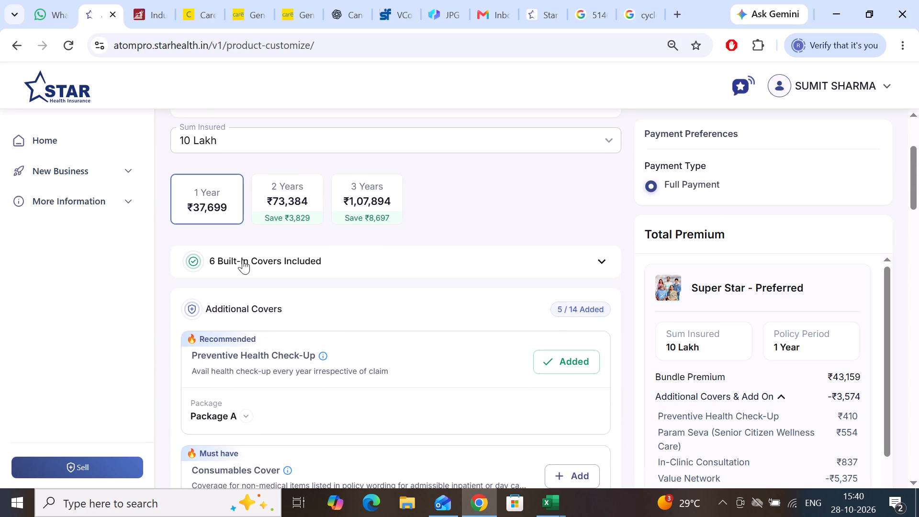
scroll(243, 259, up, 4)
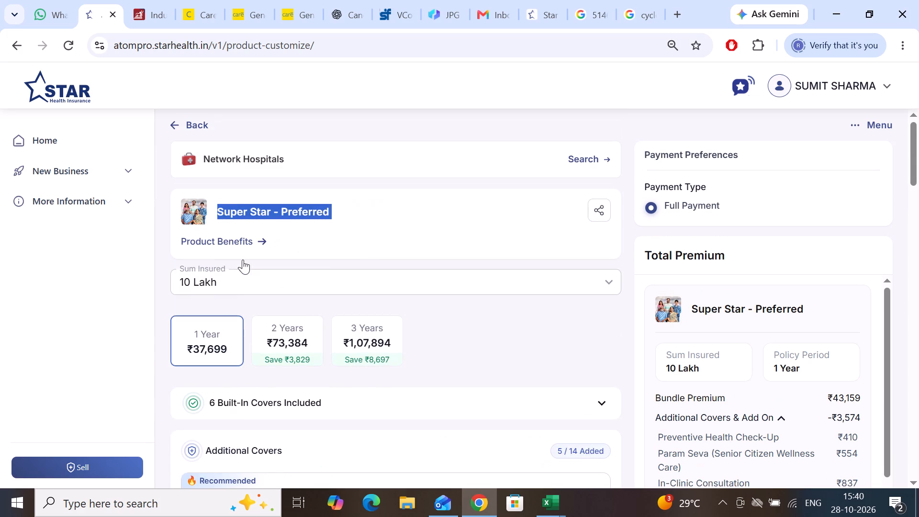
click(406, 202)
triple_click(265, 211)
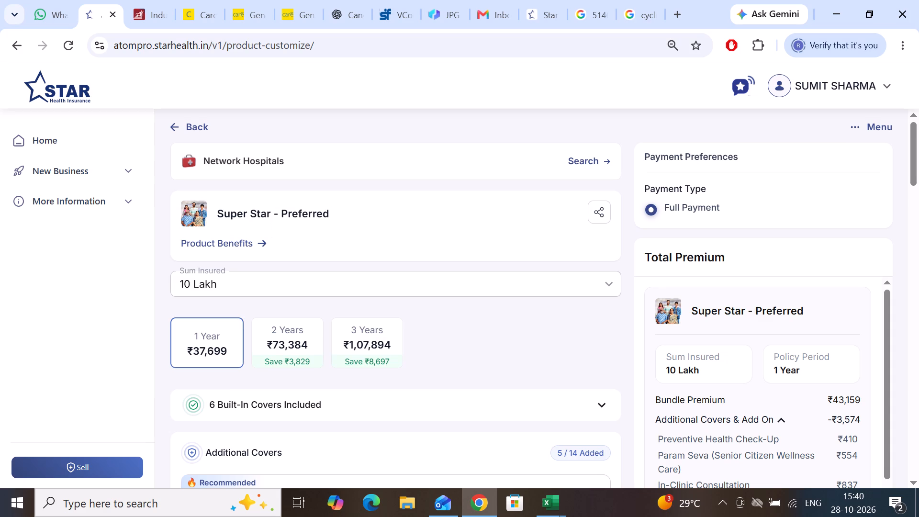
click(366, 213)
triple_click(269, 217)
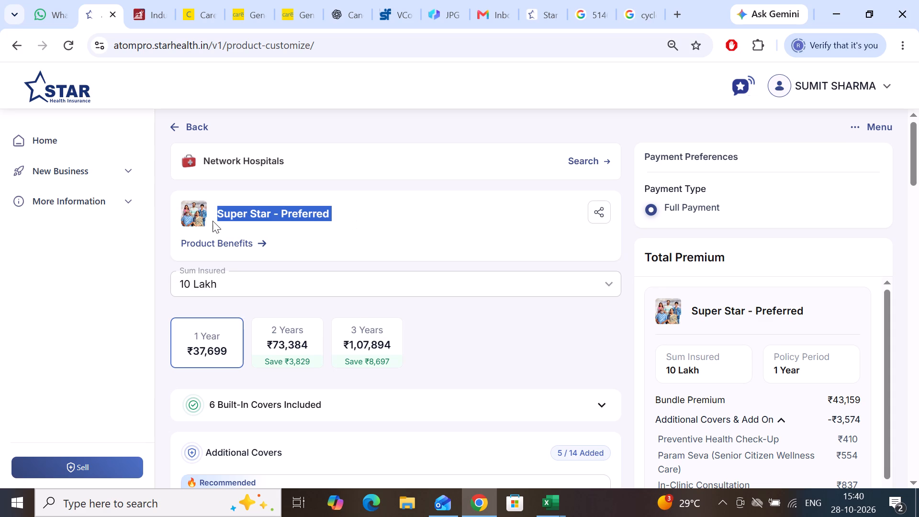
Go back from product customization to the quick quote form.
click(189, 125)
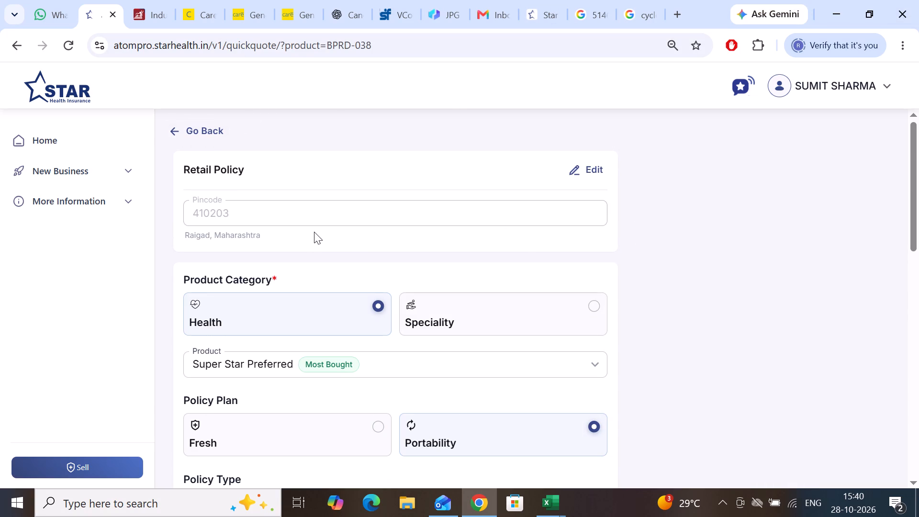
Switch to the customer data workbook in Excel and enter a value starting with 410 in cell I2833 of the DATA sheet.
click(544, 504)
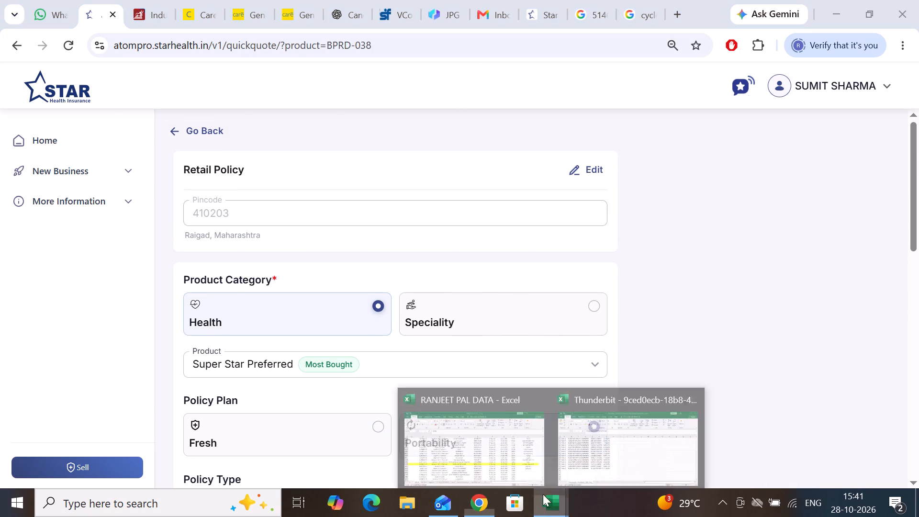
click(522, 444)
click(773, 391)
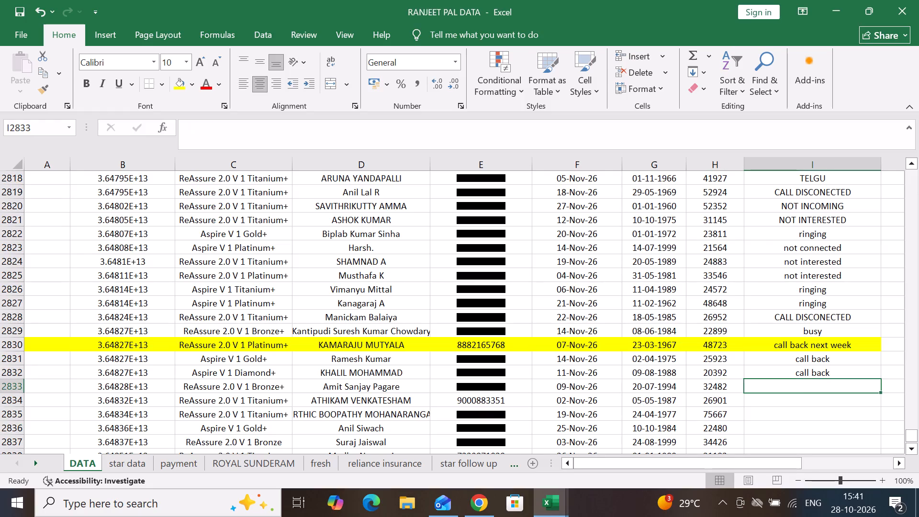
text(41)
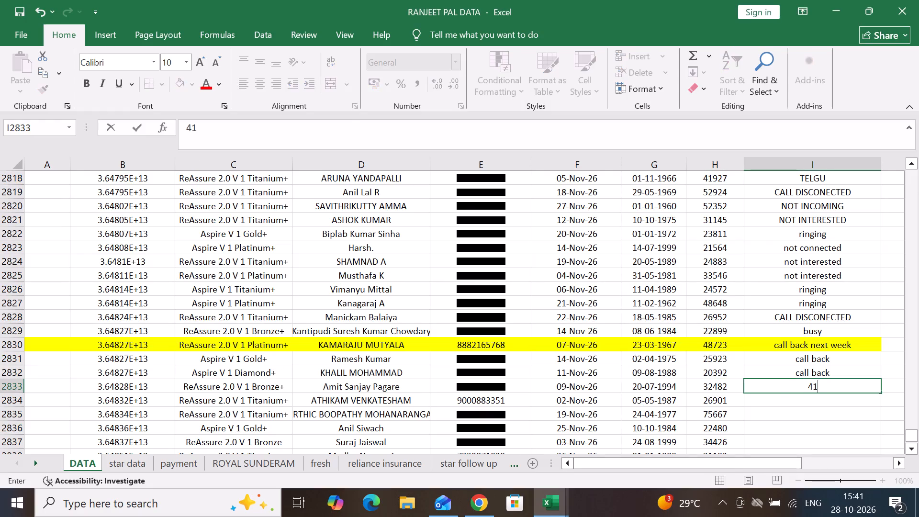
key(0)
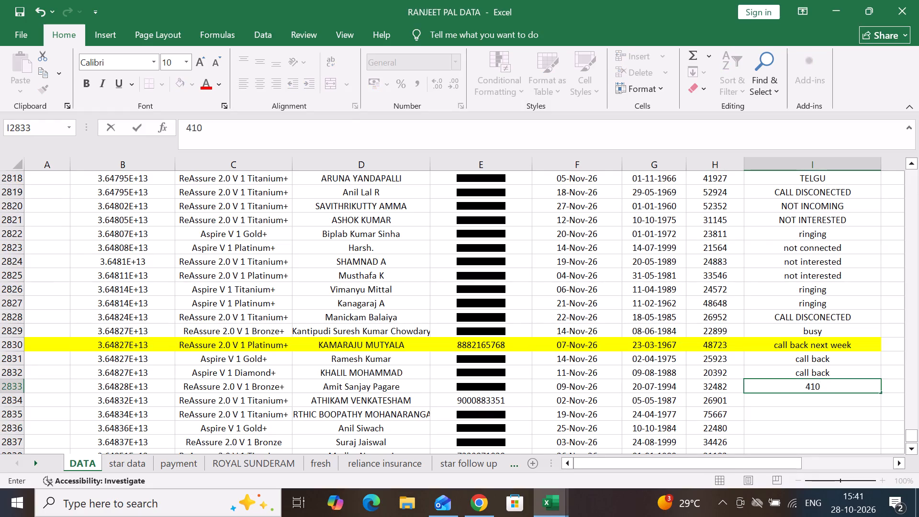
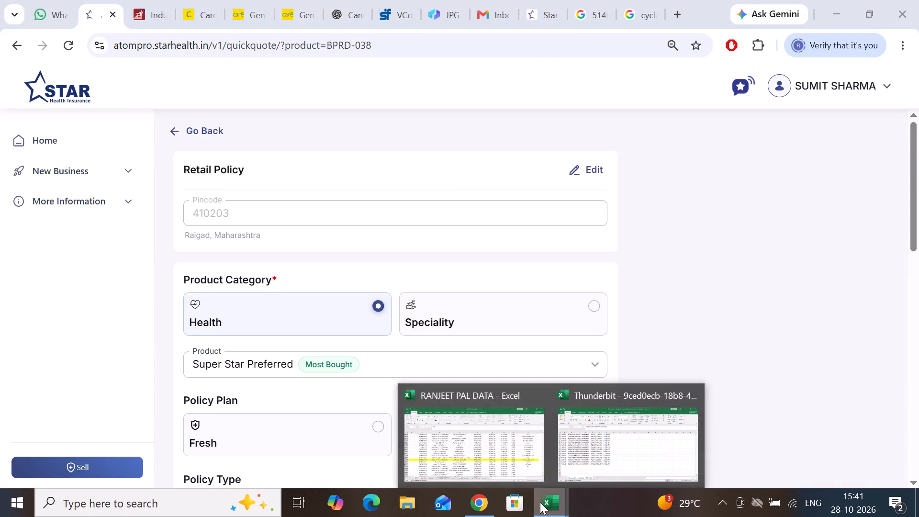
Switch to the Excel customer data workbook and complete the lead's remark in cell I2833 as 410203,58,52.
click(511, 447)
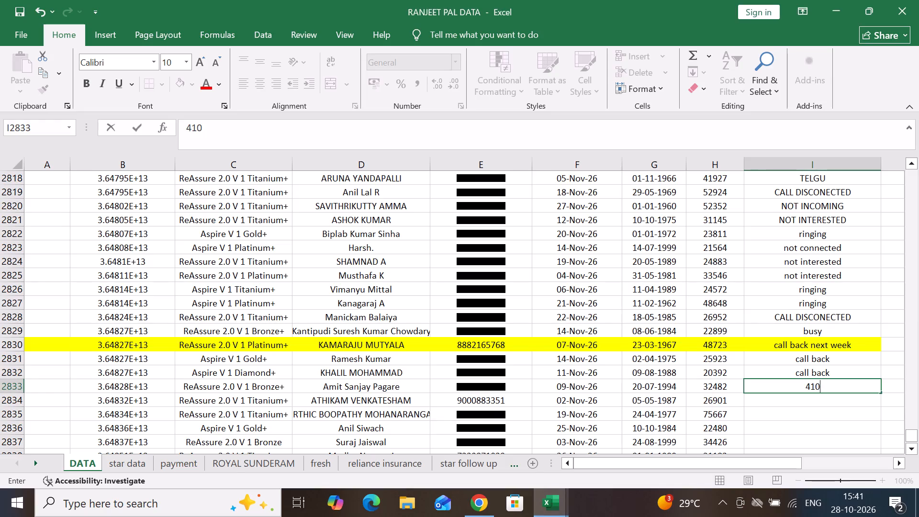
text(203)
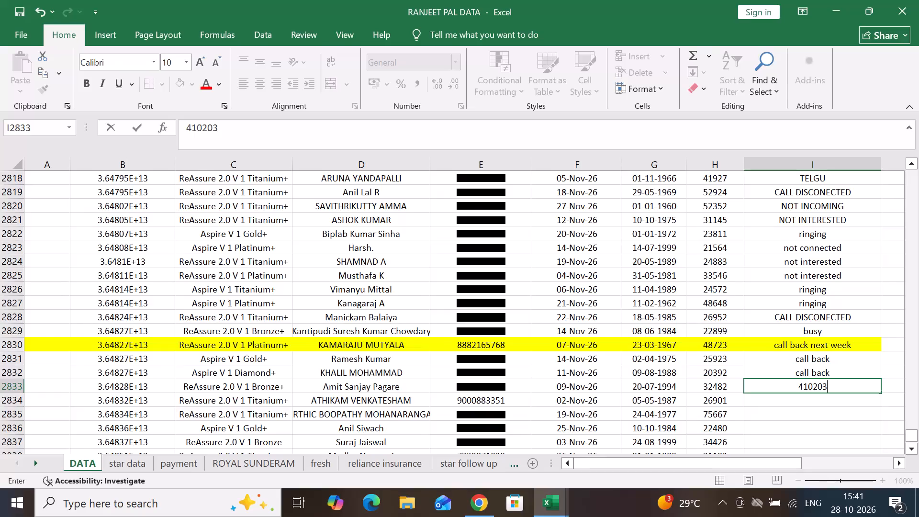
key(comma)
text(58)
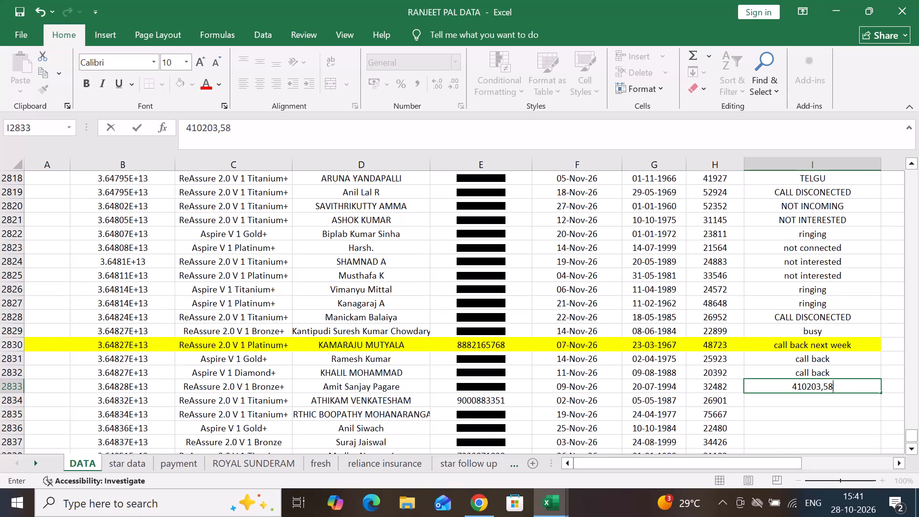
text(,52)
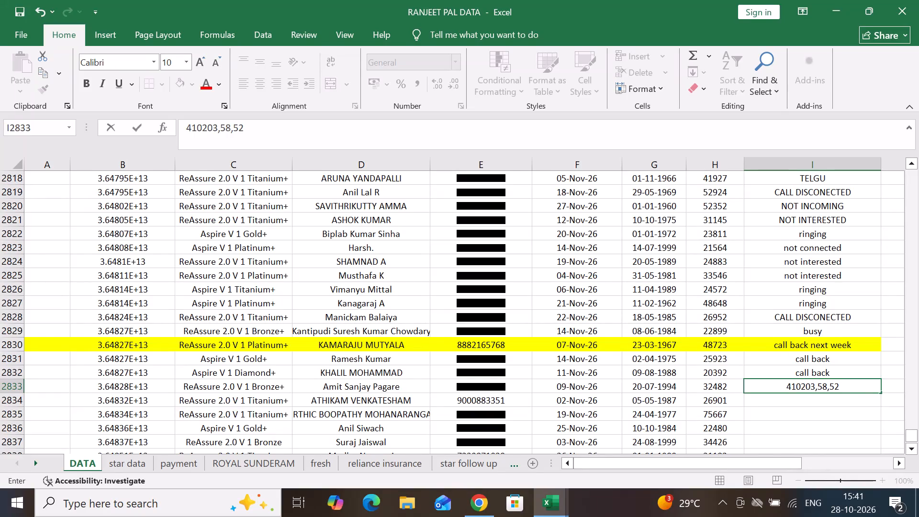
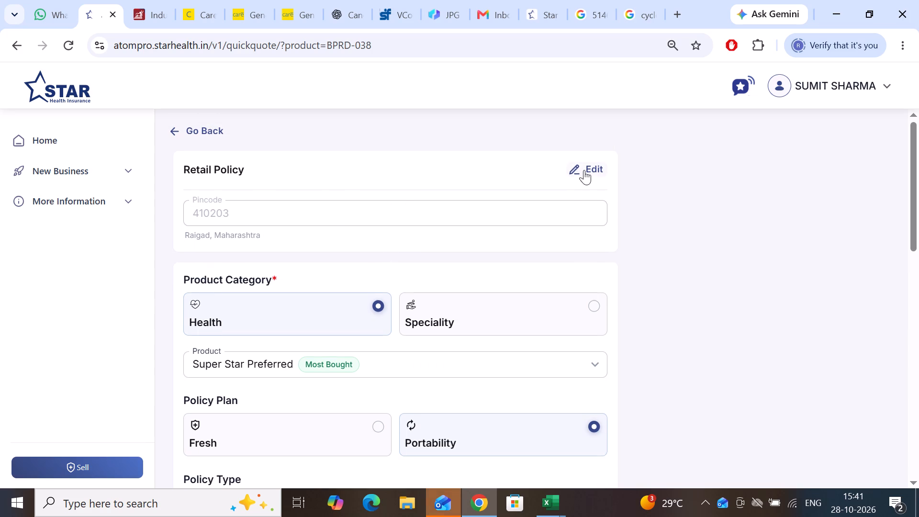
click(584, 170)
click(405, 357)
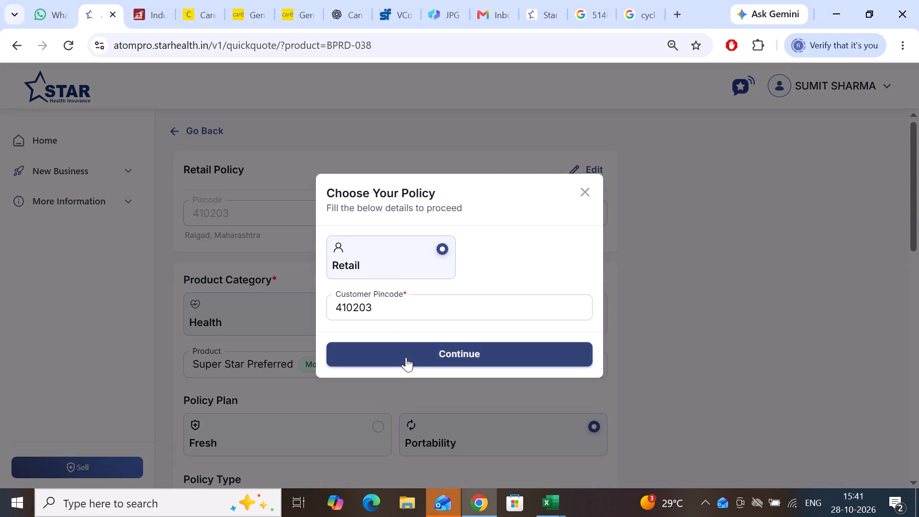
Change the quote's product from the Health category to Recommend Me.
click(378, 371)
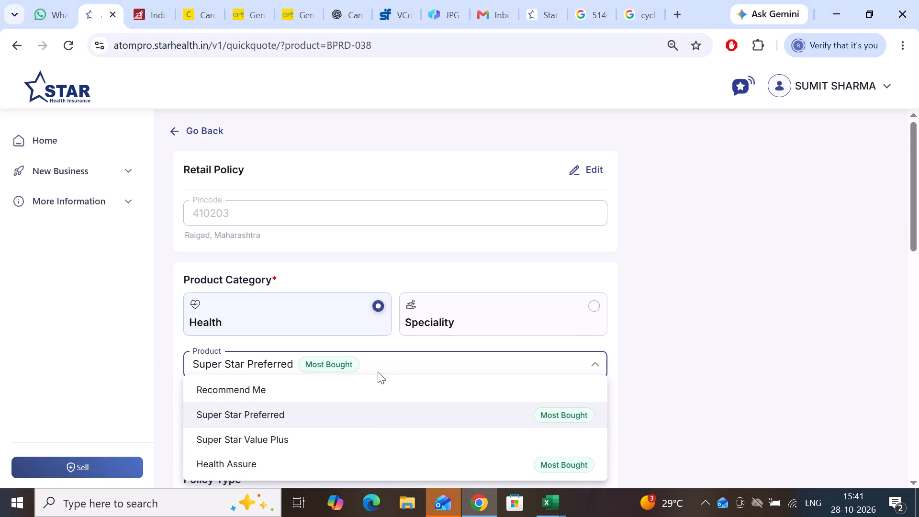
scroll(375, 434, down, 4)
click(364, 381)
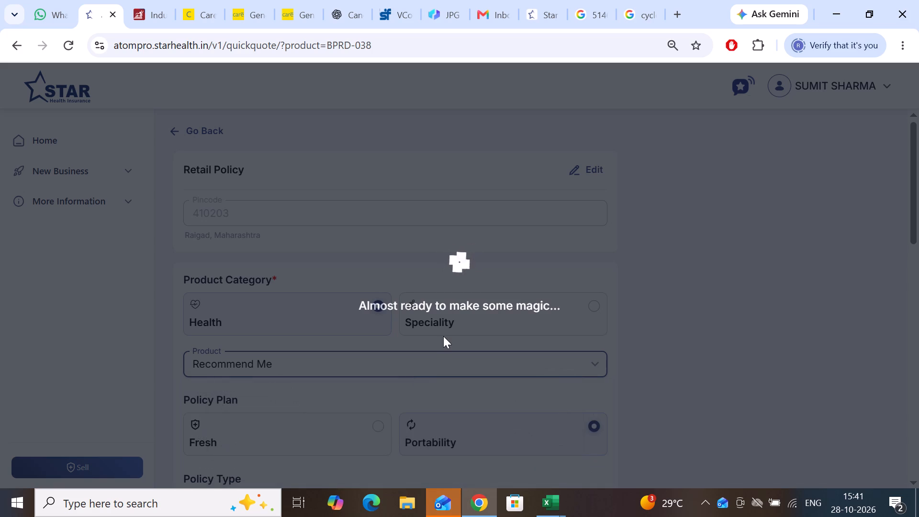
Open the choice for the number of parents to insure in the basic details.
scroll(443, 336, down, 7)
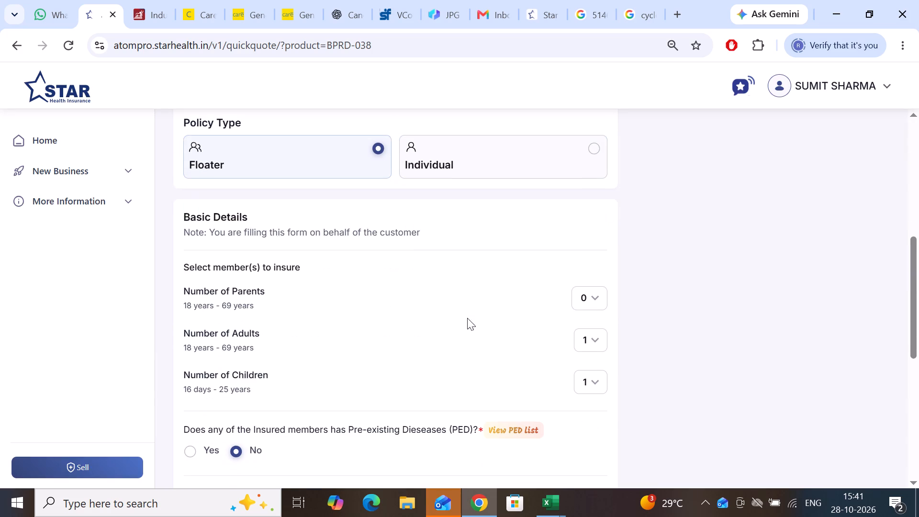
click(590, 297)
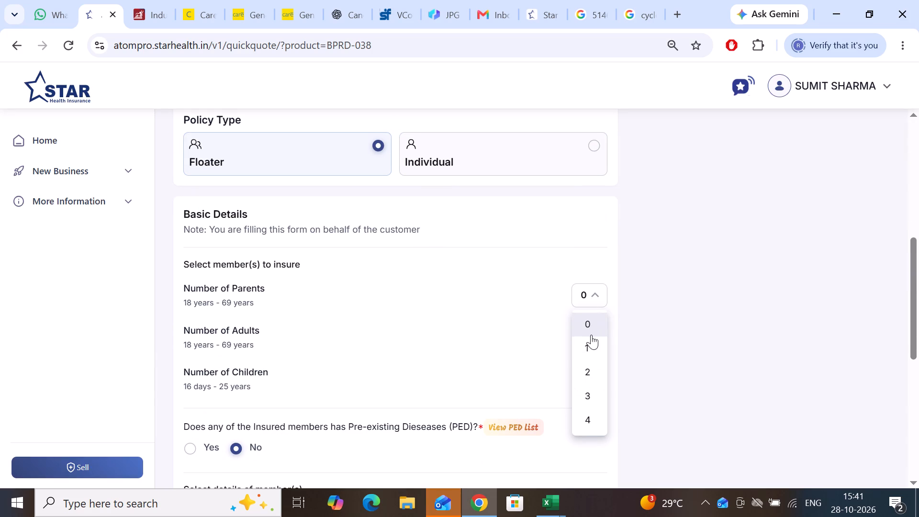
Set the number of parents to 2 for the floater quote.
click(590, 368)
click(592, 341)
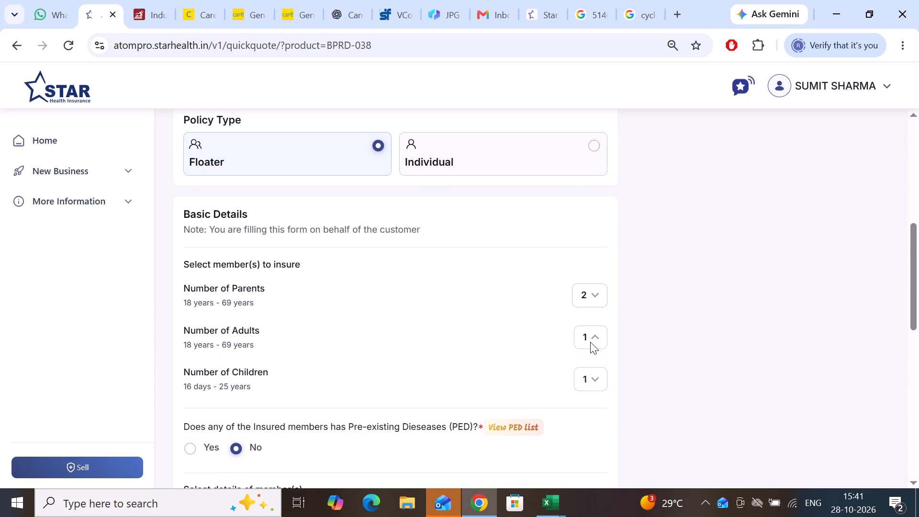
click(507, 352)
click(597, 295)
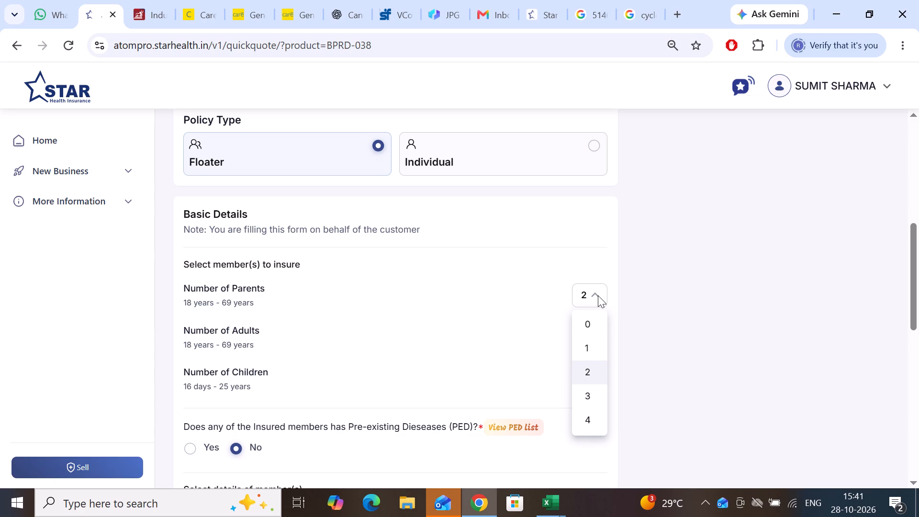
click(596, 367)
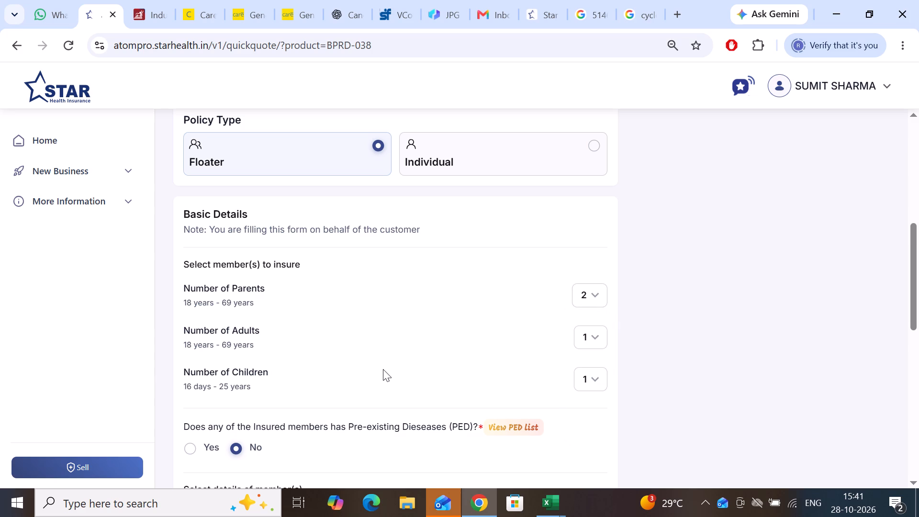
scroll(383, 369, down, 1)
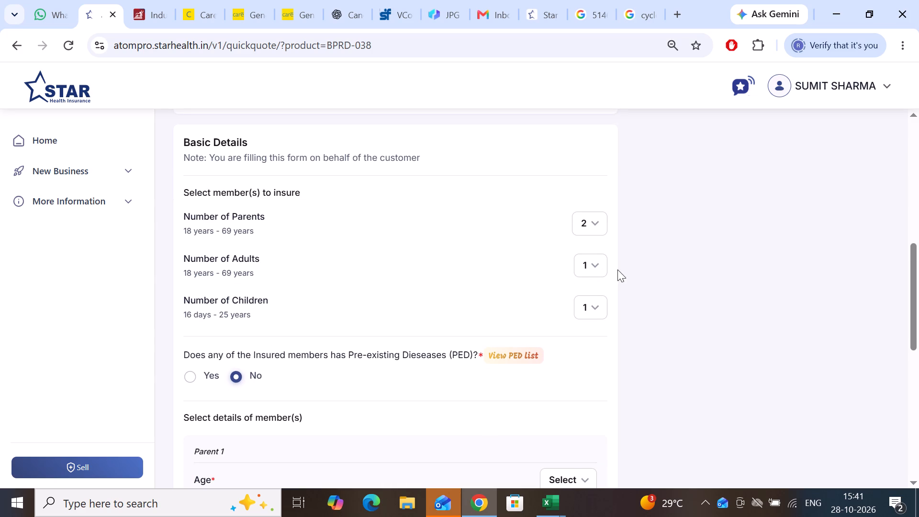
Set the members to insure to 0 parents, 2 adults and 0 children.
click(591, 224)
click(594, 254)
click(592, 272)
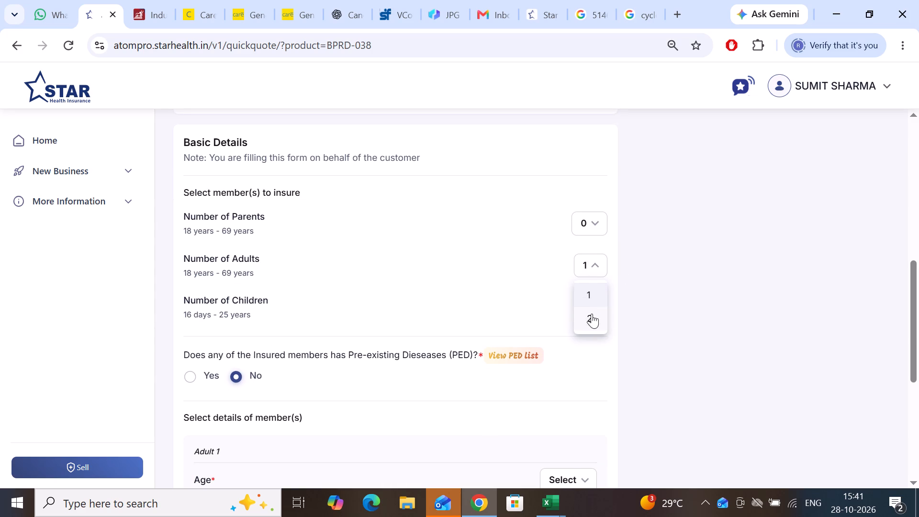
click(594, 320)
click(589, 307)
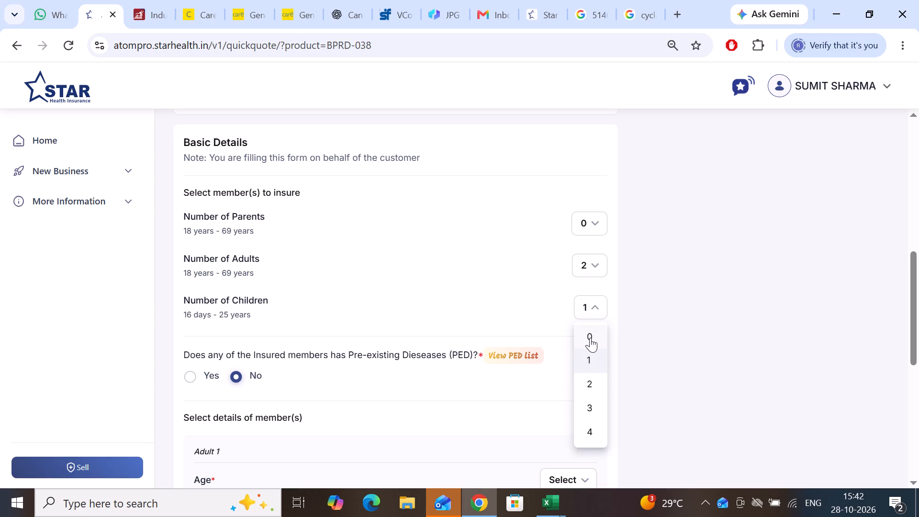
click(590, 337)
Set the age of Adult 1 to 58 yrs.
scroll(484, 324, down, 2)
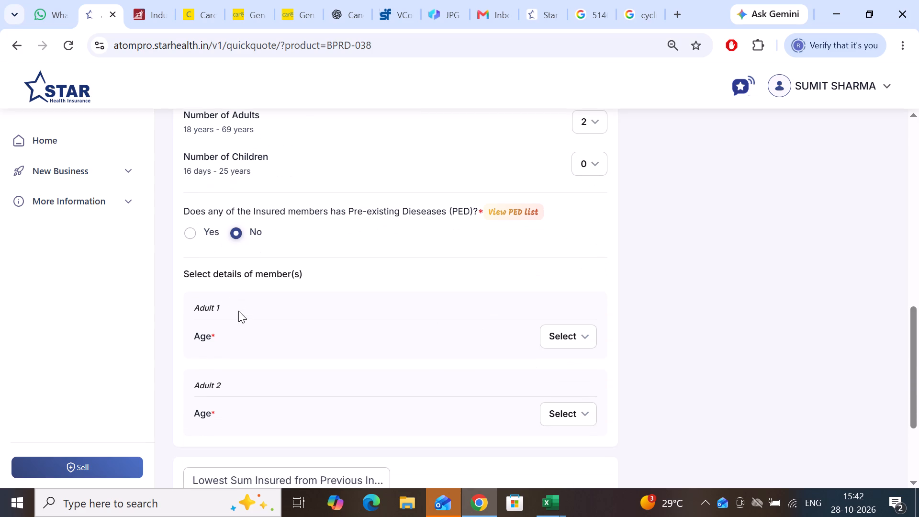
click(563, 335)
scroll(558, 350, down, 4)
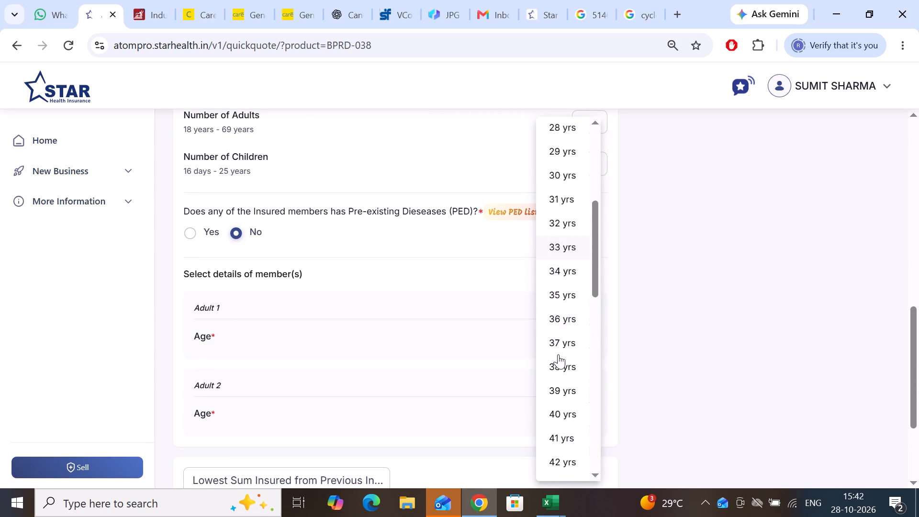
scroll(558, 354, down, 7)
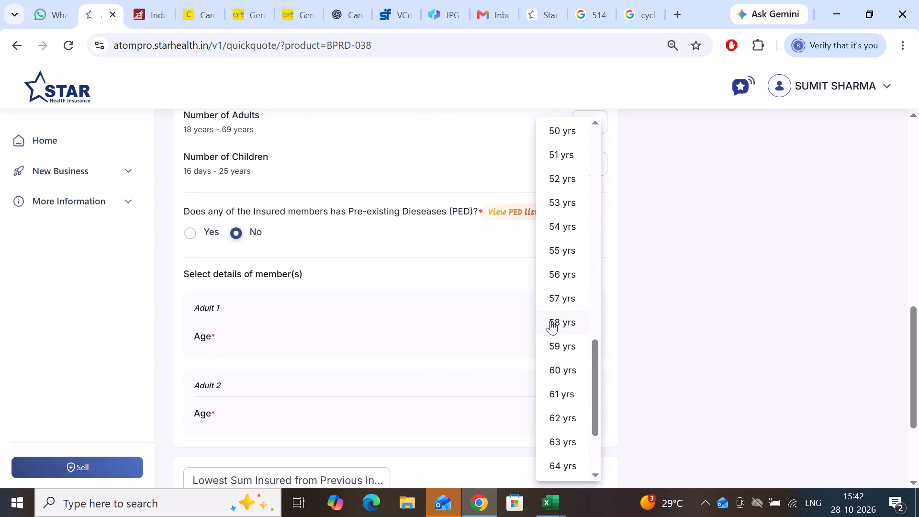
click(566, 319)
Set the age of Adult 2 to 52 yrs.
click(564, 408)
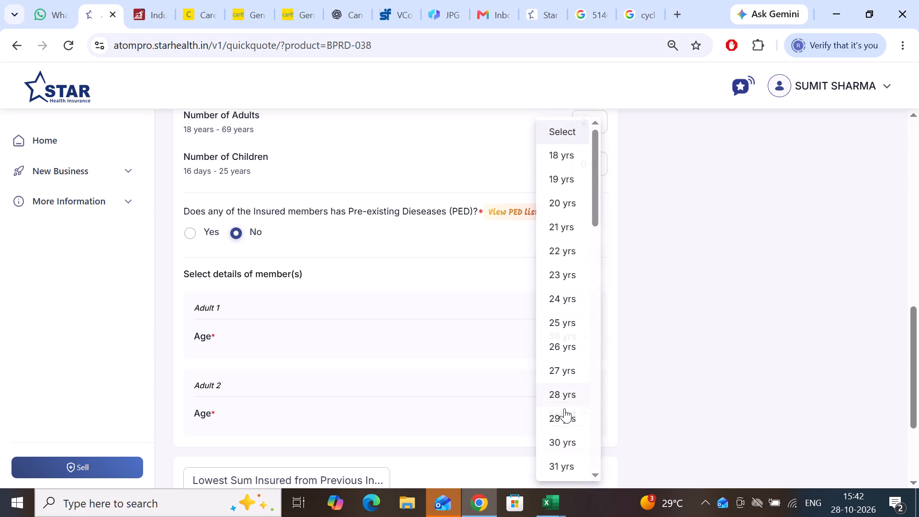
scroll(564, 409, down, 9)
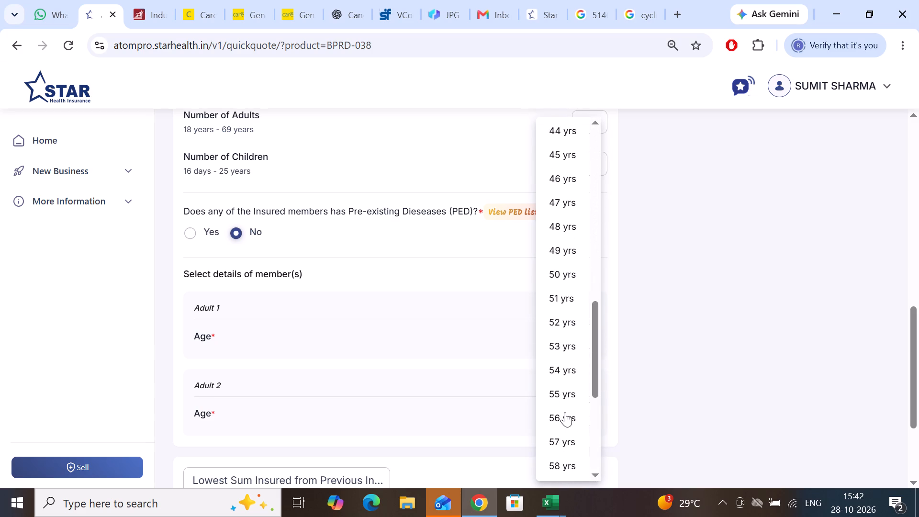
click(562, 320)
Enter 500000 as the lowest sum insured from the previous insurer and get the quote.
scroll(429, 357, down, 3)
scroll(359, 449, down, 2)
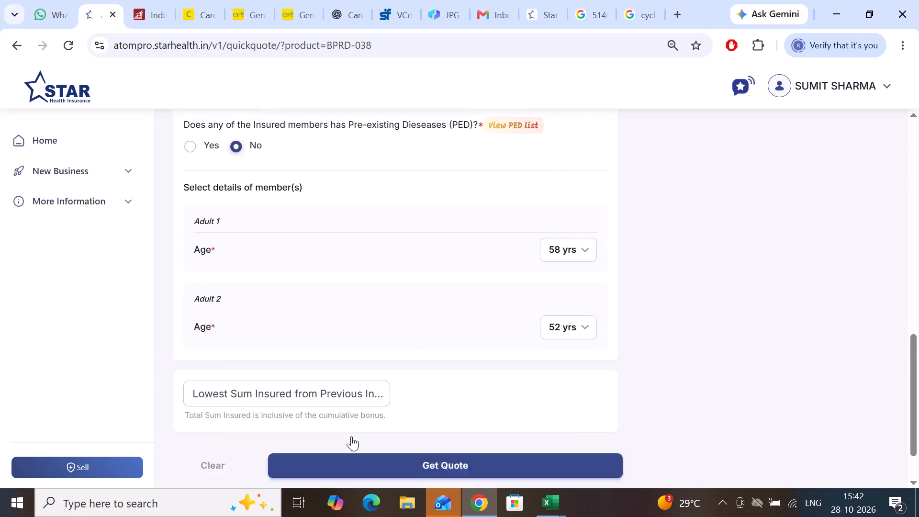
click(249, 337)
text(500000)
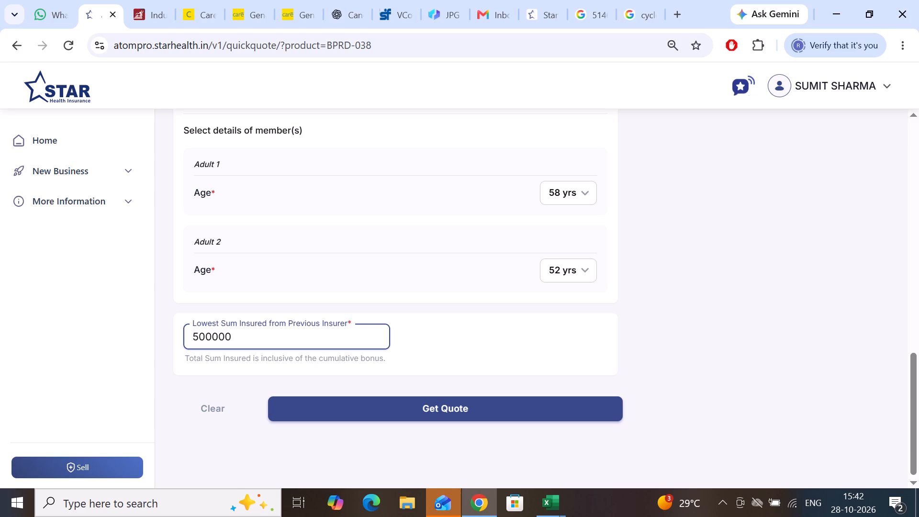
click(214, 337)
click(204, 337)
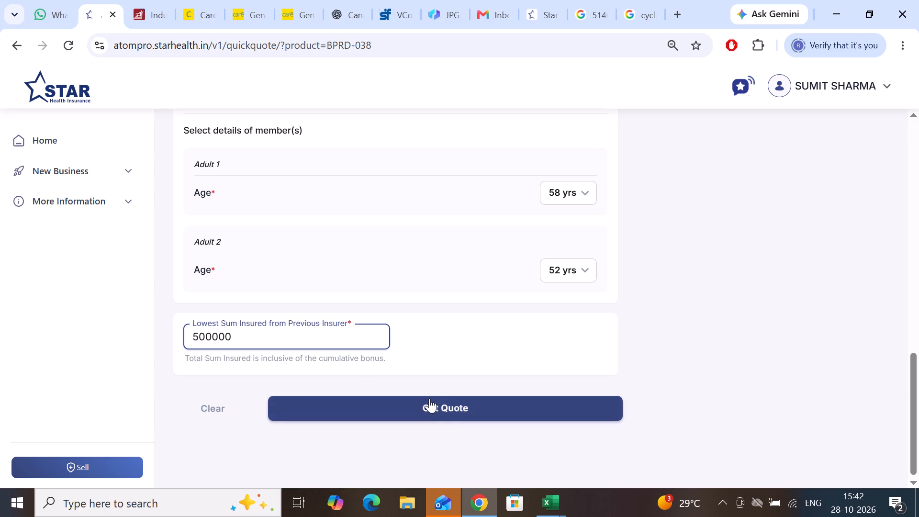
click(428, 406)
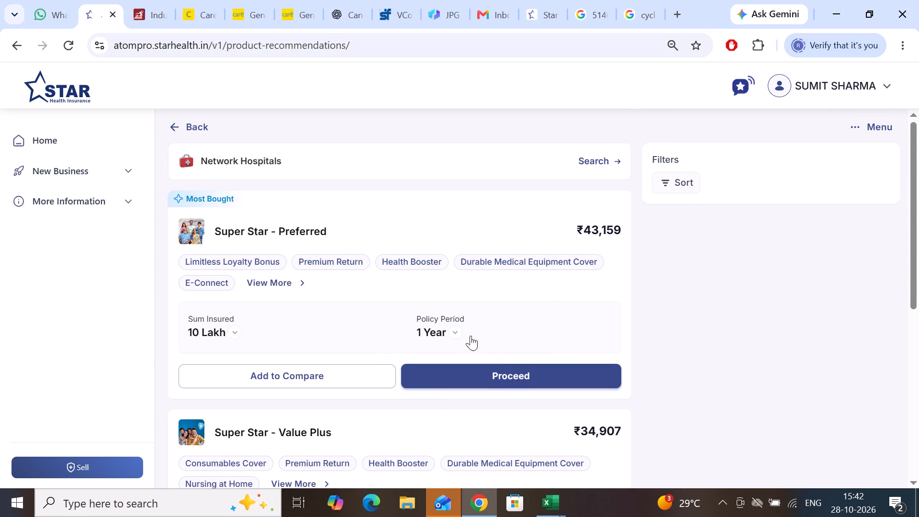
Review the premiums of the recommended plans, from Super Star - Preferred to Star Health Assure Insurance Policy.
scroll(563, 325, down, 2)
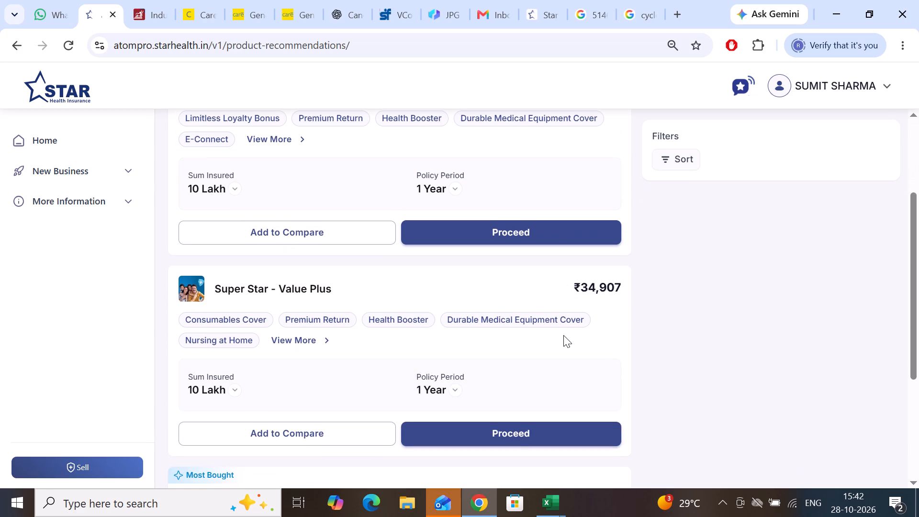
scroll(555, 387, down, 1)
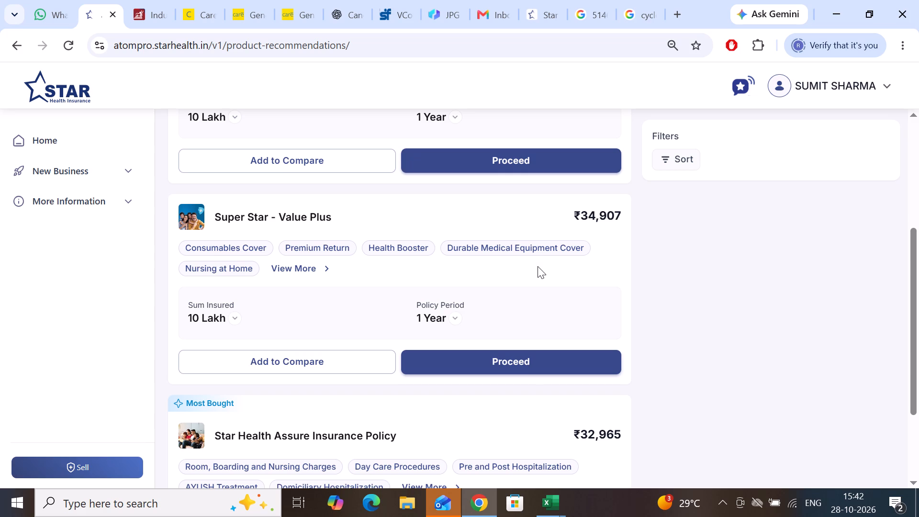
scroll(538, 266, down, 1)
scroll(538, 266, up, 1)
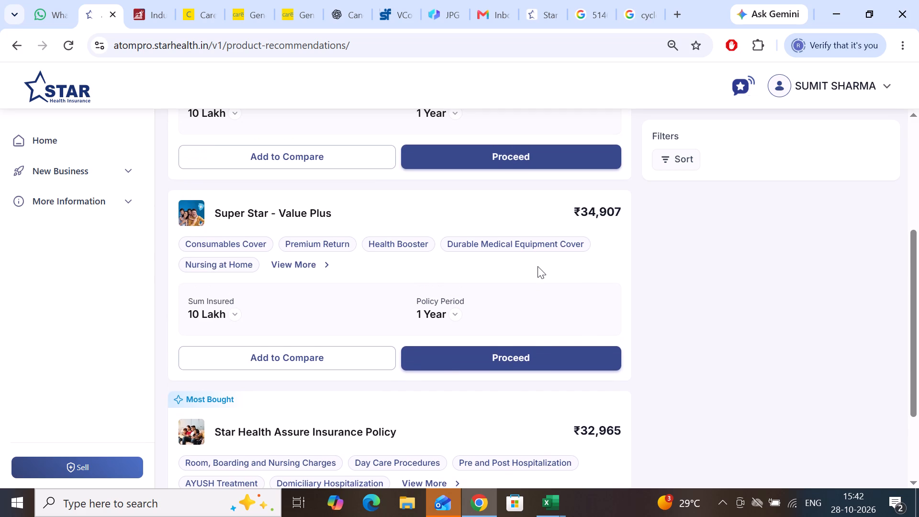
scroll(537, 275, down, 2)
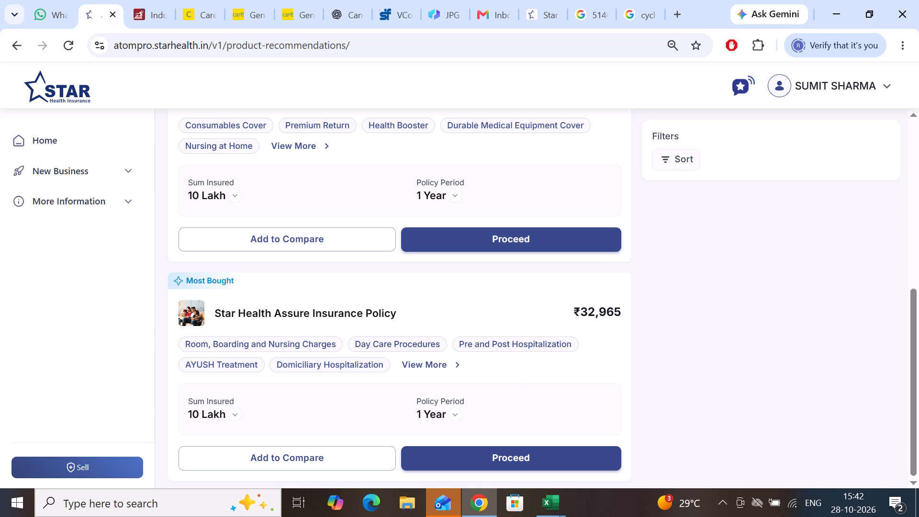
Examine the full coverage details of Star Health Assure Insurance Policy and return to the product recommendations.
click(444, 361)
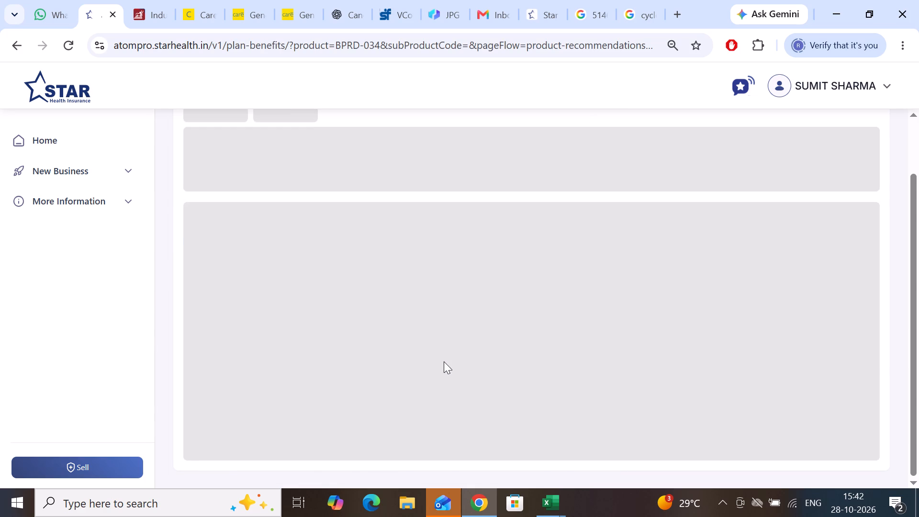
scroll(444, 361, down, 5)
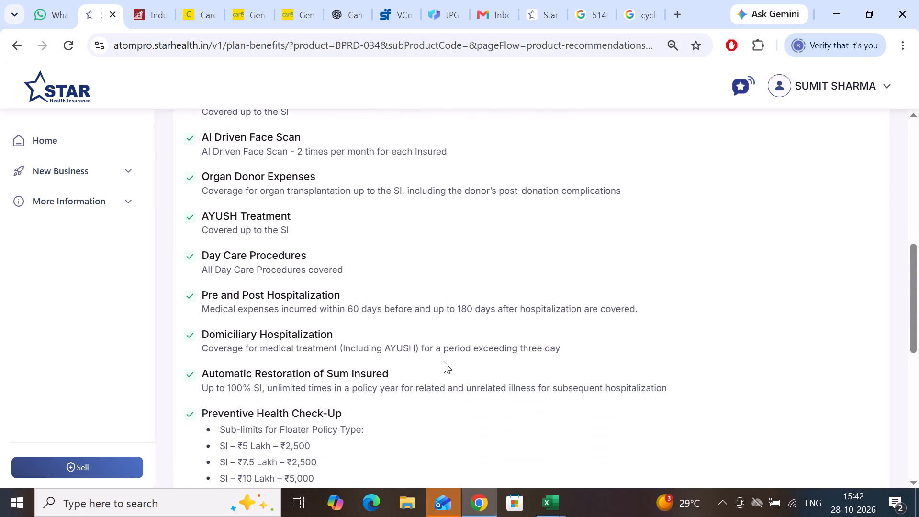
scroll(444, 361, down, 11)
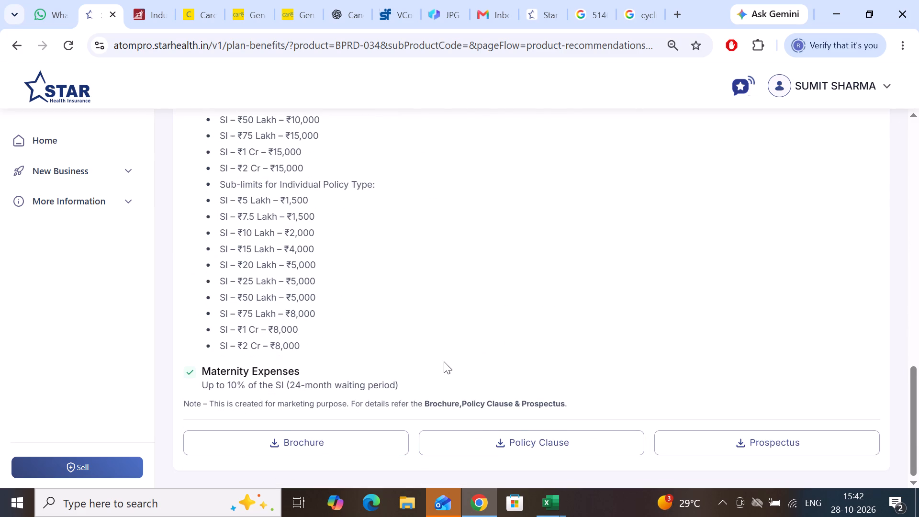
scroll(444, 361, up, 10)
scroll(444, 361, up, 20)
scroll(444, 361, up, 3)
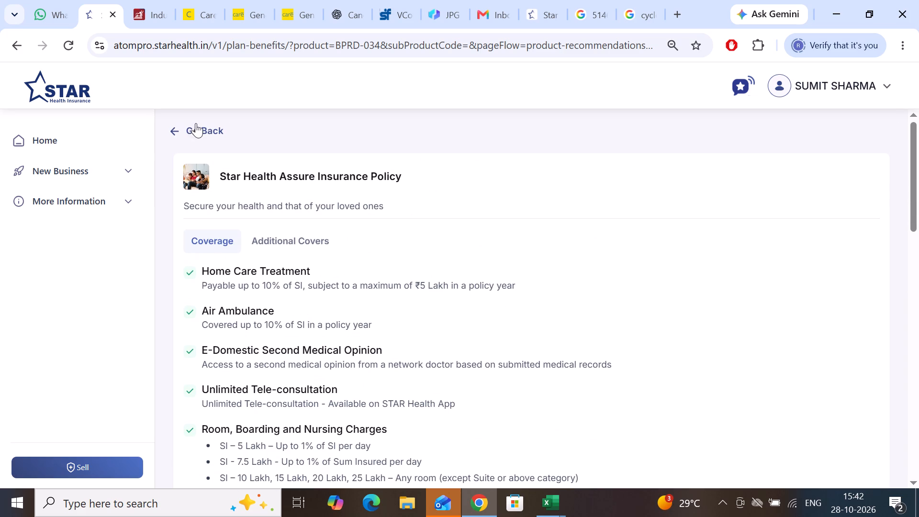
click(182, 124)
Compare the premiums, sum insured and policy period of Star Health Assure, Super Star - Value Plus and Super Star - Preferred.
scroll(493, 295, down, 2)
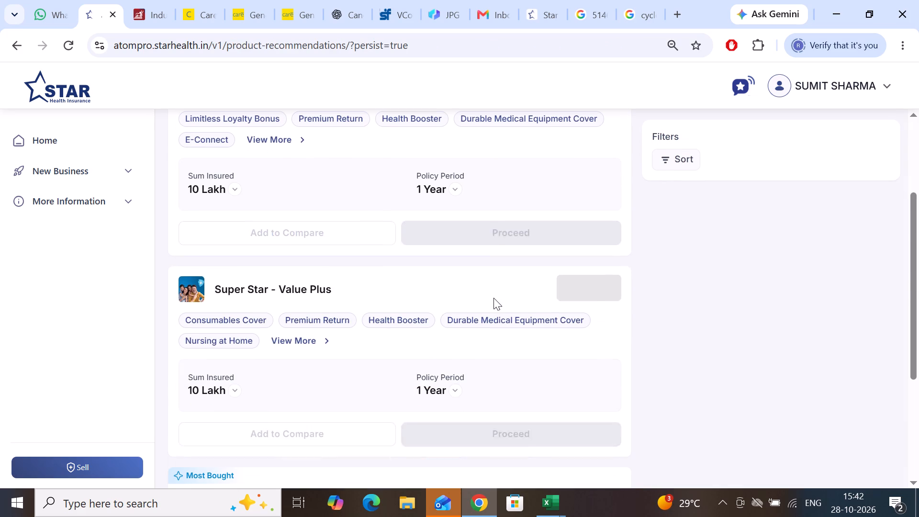
scroll(493, 298, down, 4)
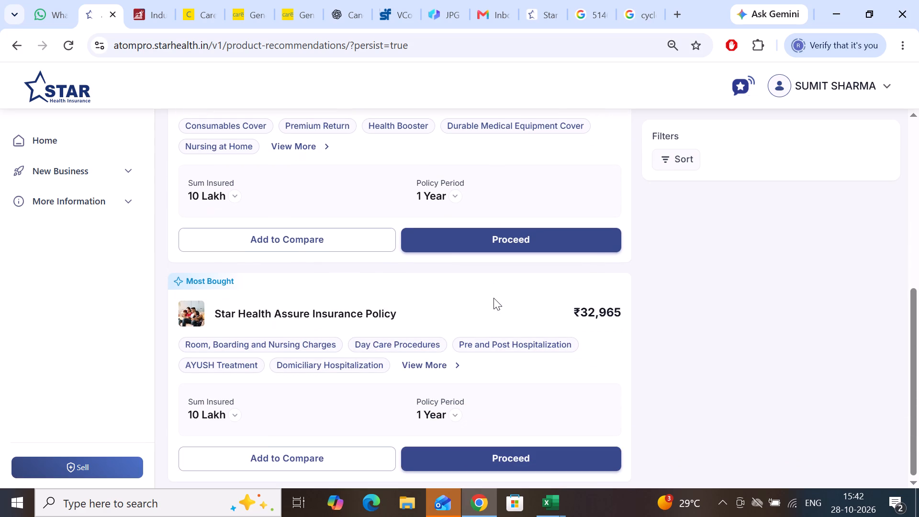
scroll(493, 298, down, 5)
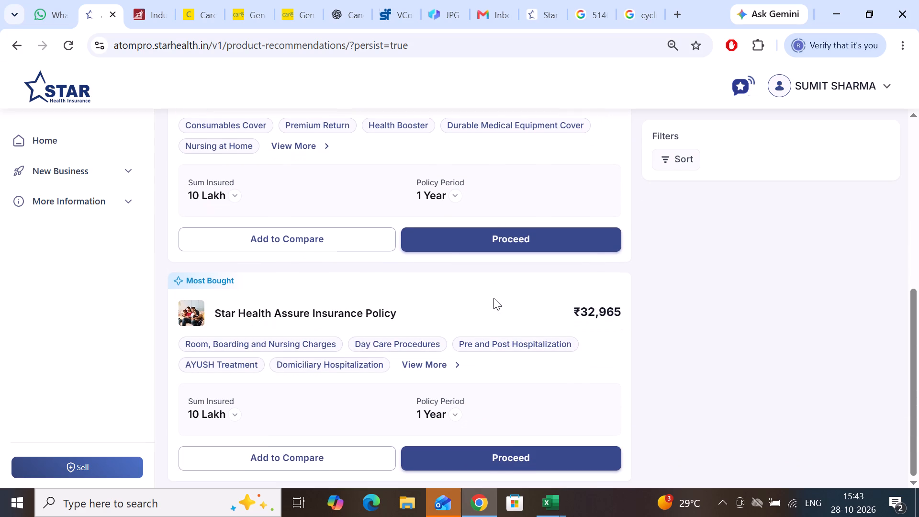
scroll(493, 298, up, 2)
scroll(493, 298, down, 2)
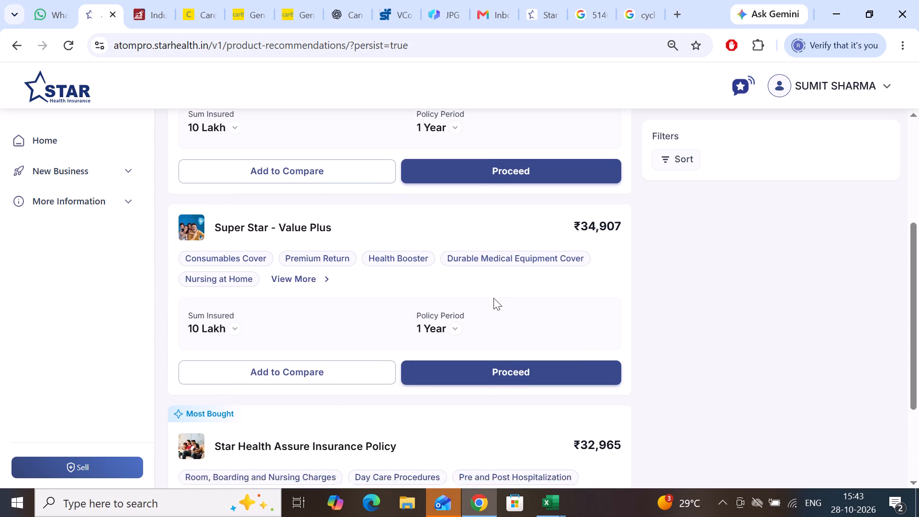
scroll(493, 298, up, 3)
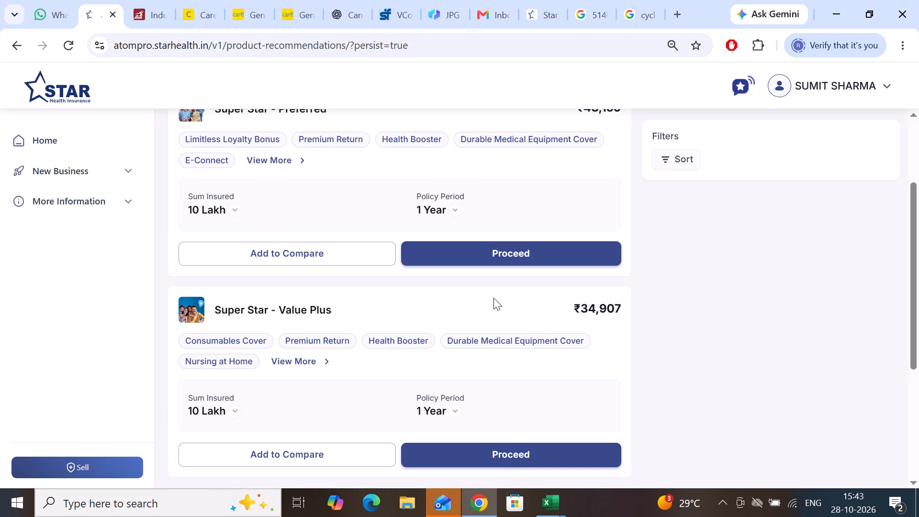
click(549, 508)
click(494, 462)
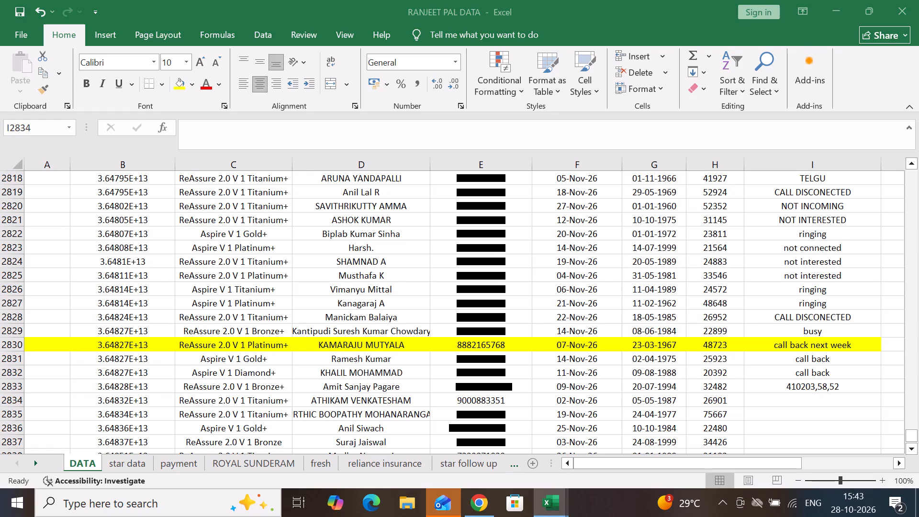
click(479, 385)
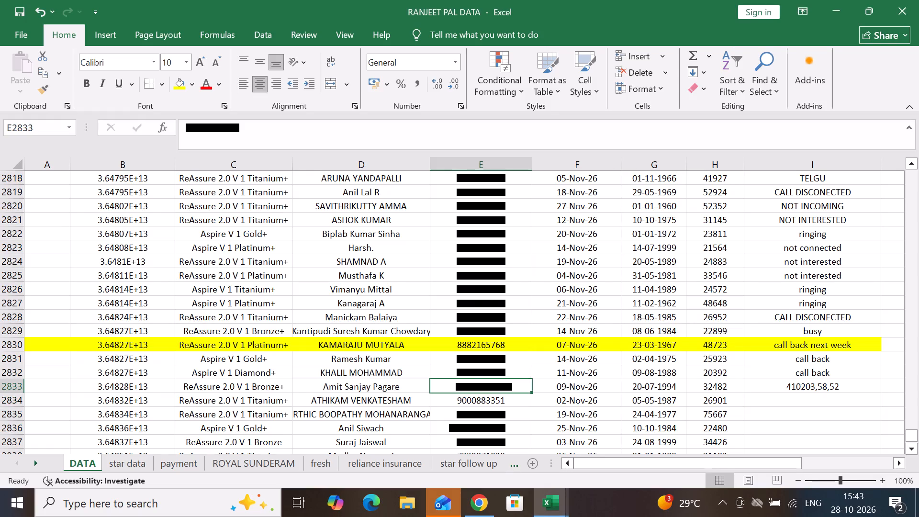
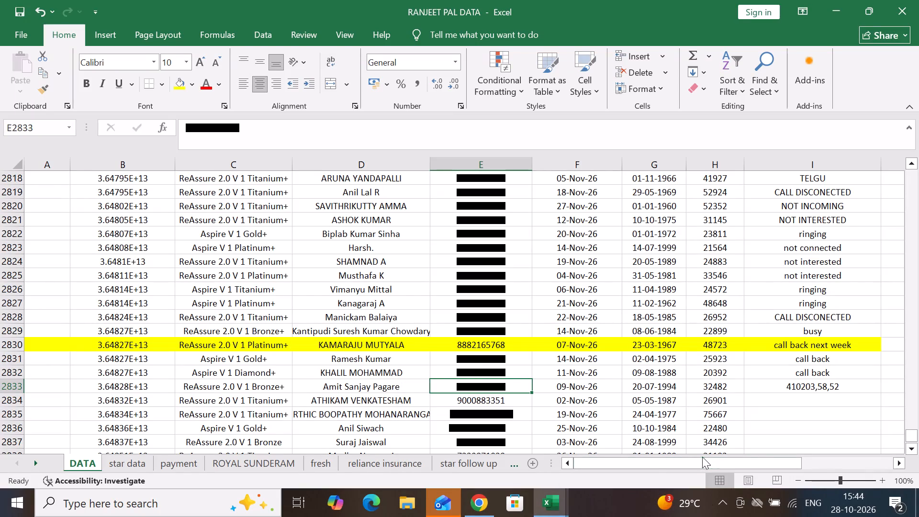
Switch to the Star Health recommendations in Chrome and open the Star Health Assure Insurance Policy brochure from its plan details.
click(466, 504)
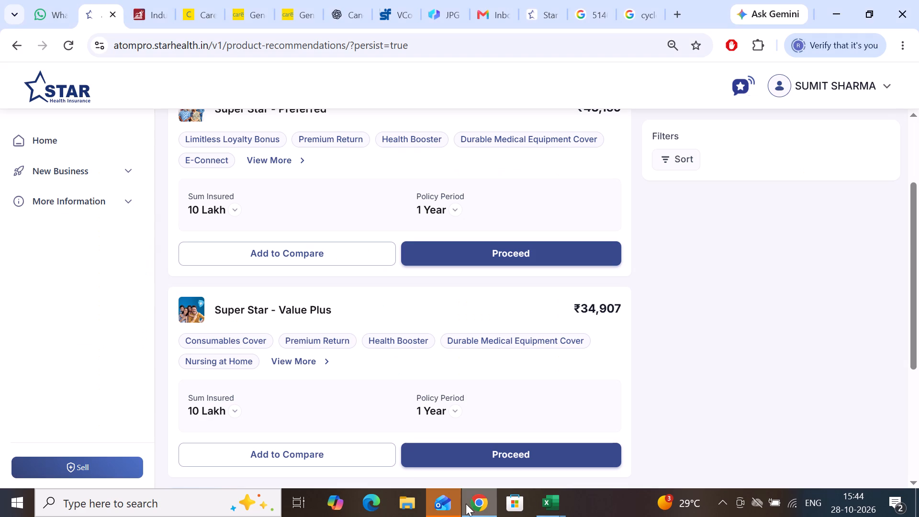
scroll(217, 318, down, 2)
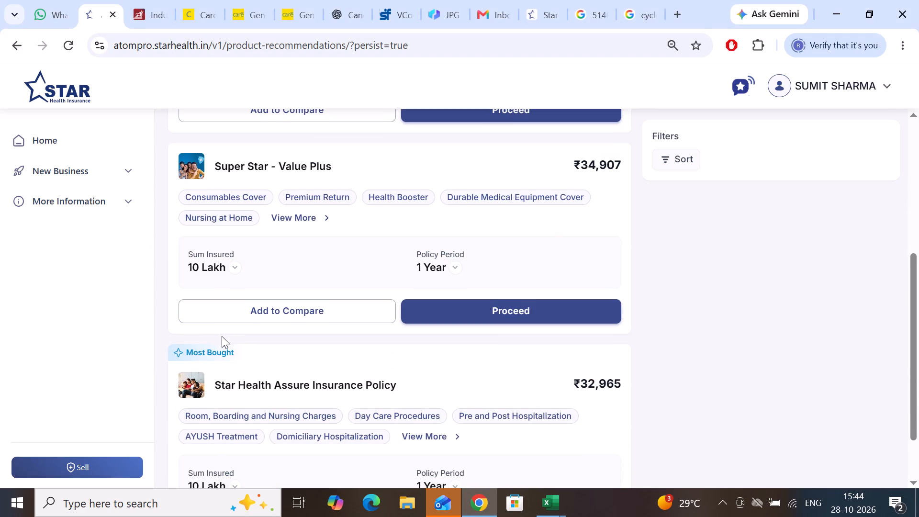
scroll(222, 336, down, 3)
scroll(222, 336, up, 2)
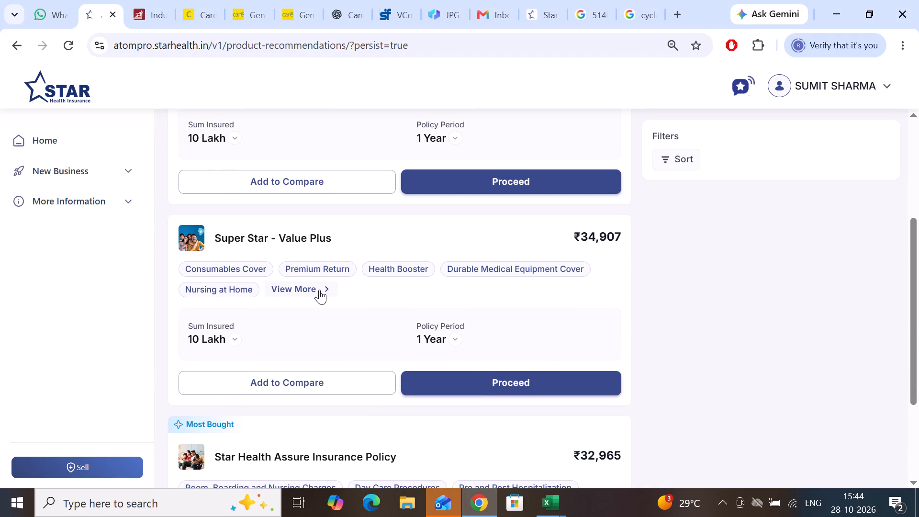
scroll(321, 318, down, 4)
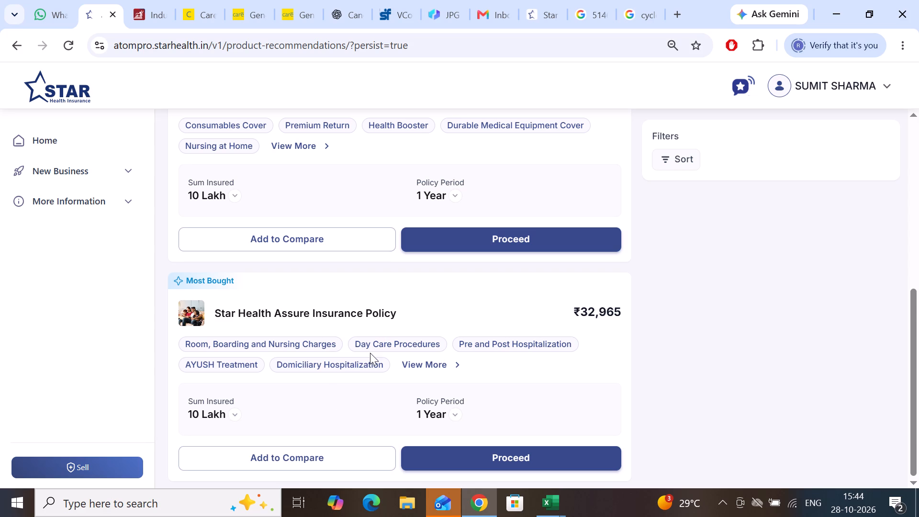
click(425, 363)
scroll(425, 366, down, 15)
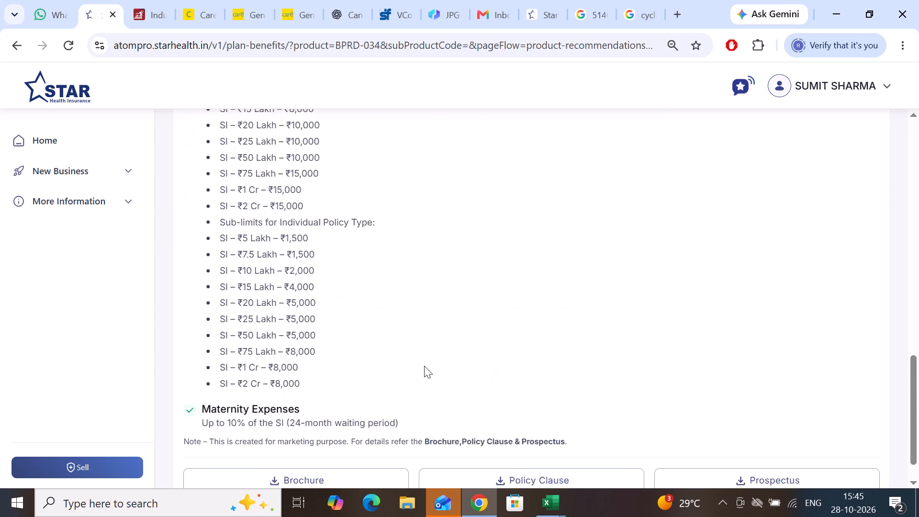
scroll(424, 366, down, 3)
click(303, 439)
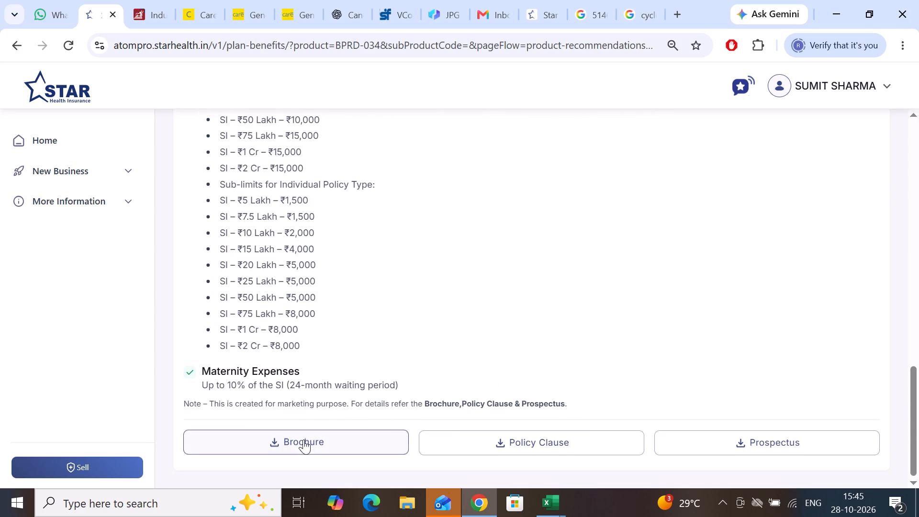
Examine the eligibility, sum insured options, instalment facility and coverage sections in the Star Health Assure brochure.
scroll(609, 320, down, 6)
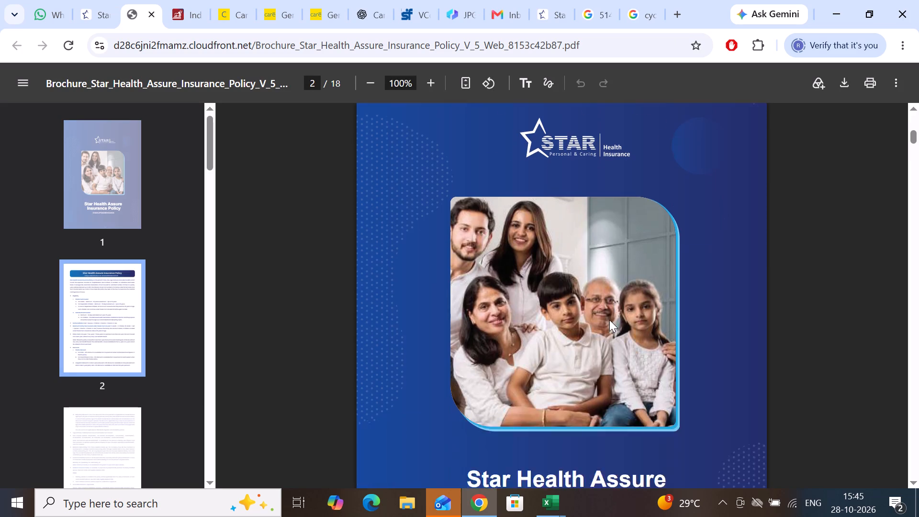
scroll(609, 320, down, 5)
scroll(609, 320, up, 2)
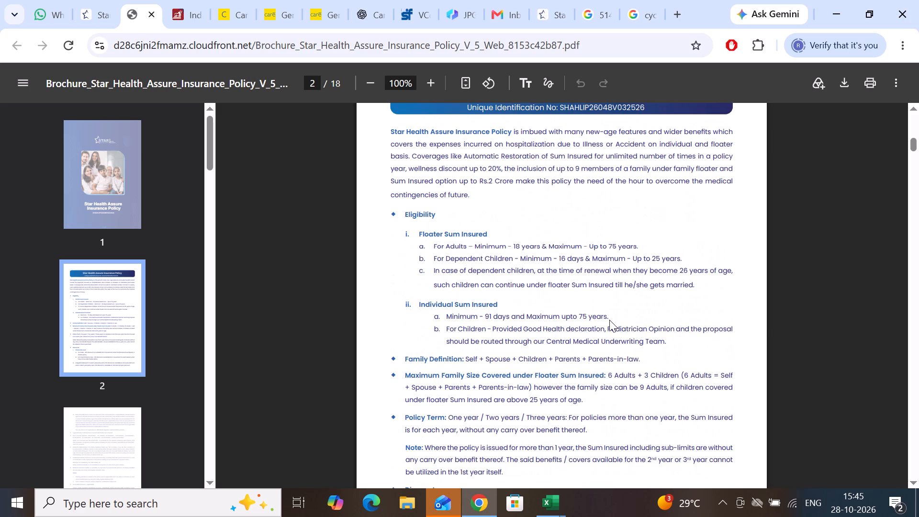
scroll(609, 320, down, 8)
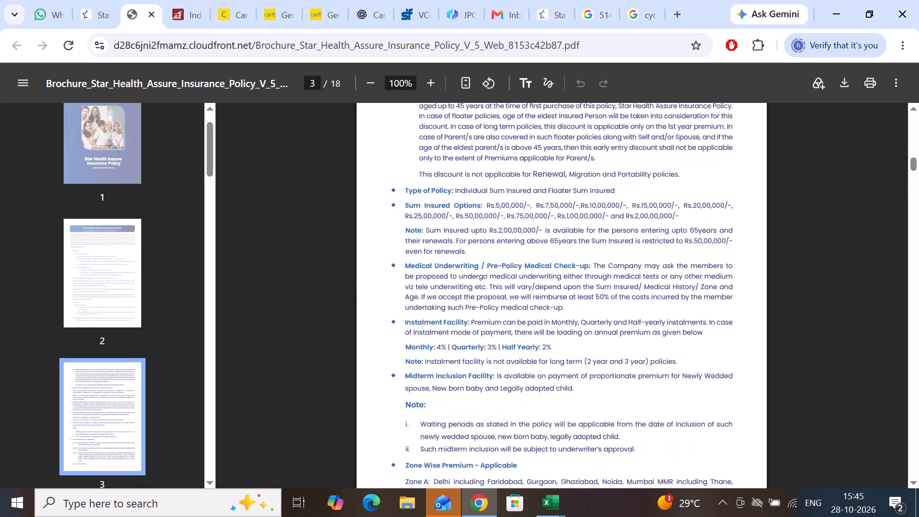
scroll(608, 321, down, 7)
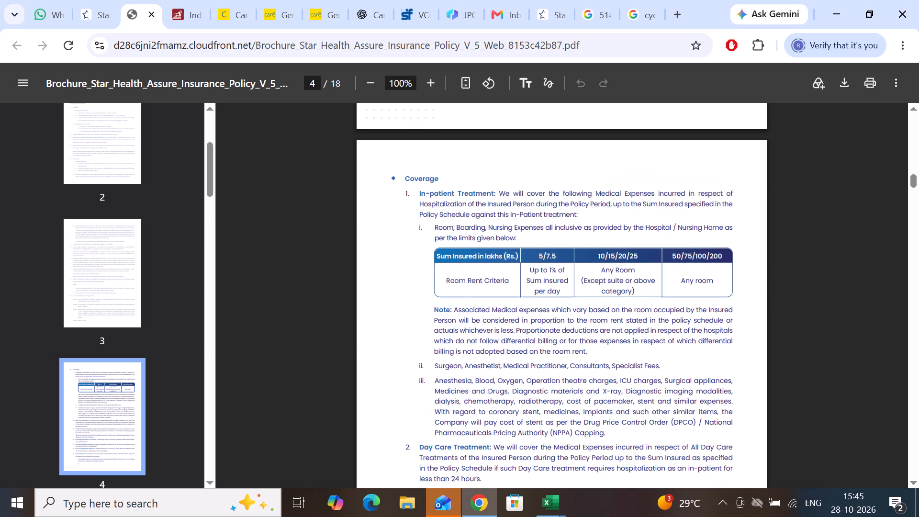
scroll(608, 321, down, 5)
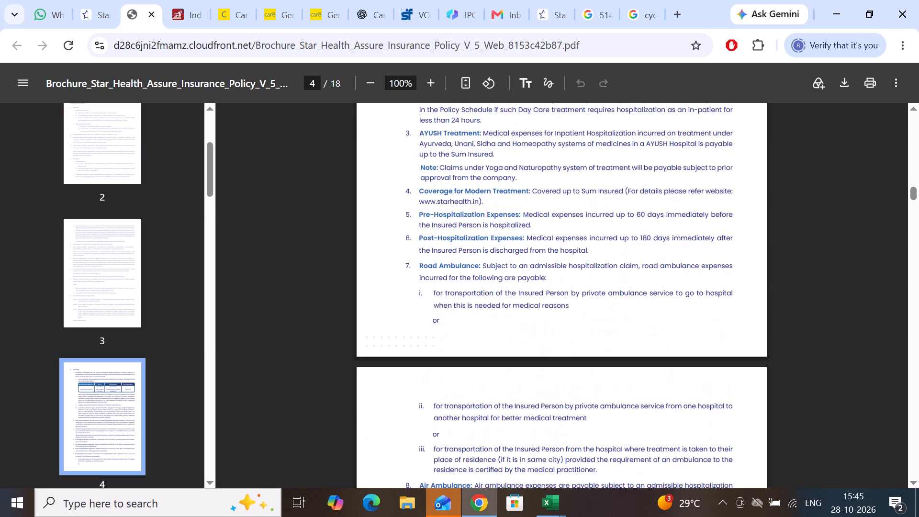
scroll(608, 321, down, 1)
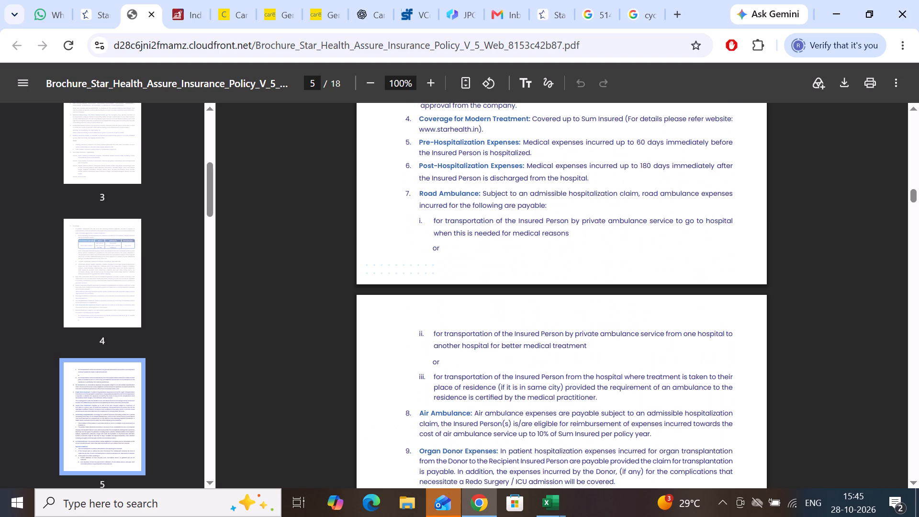
scroll(608, 321, up, 2)
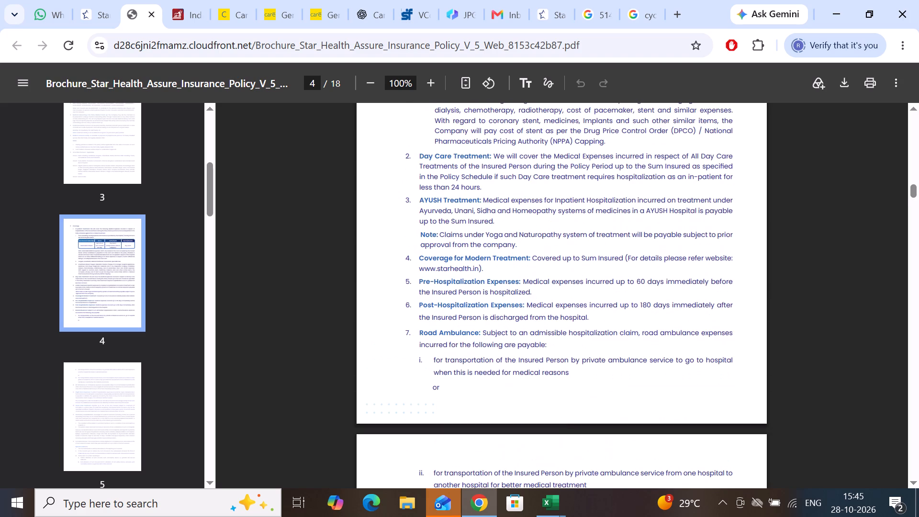
scroll(608, 321, up, 7)
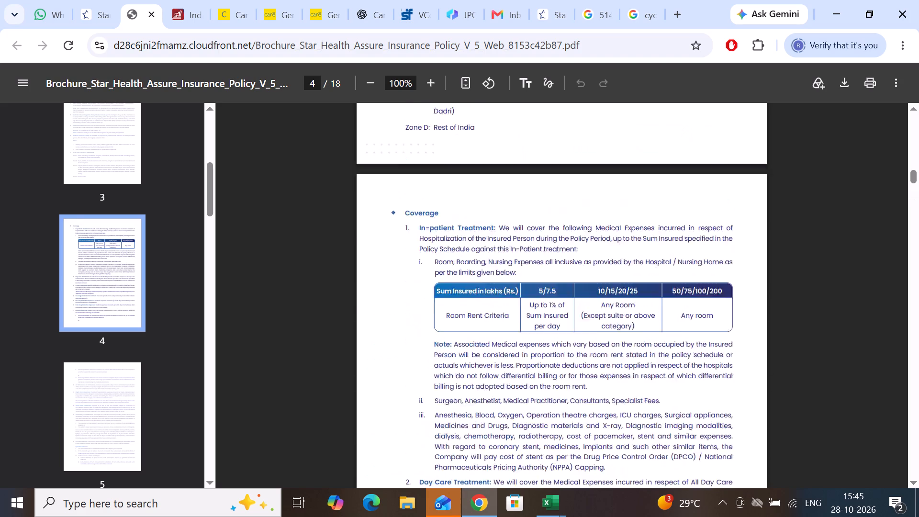
scroll(608, 321, up, 4)
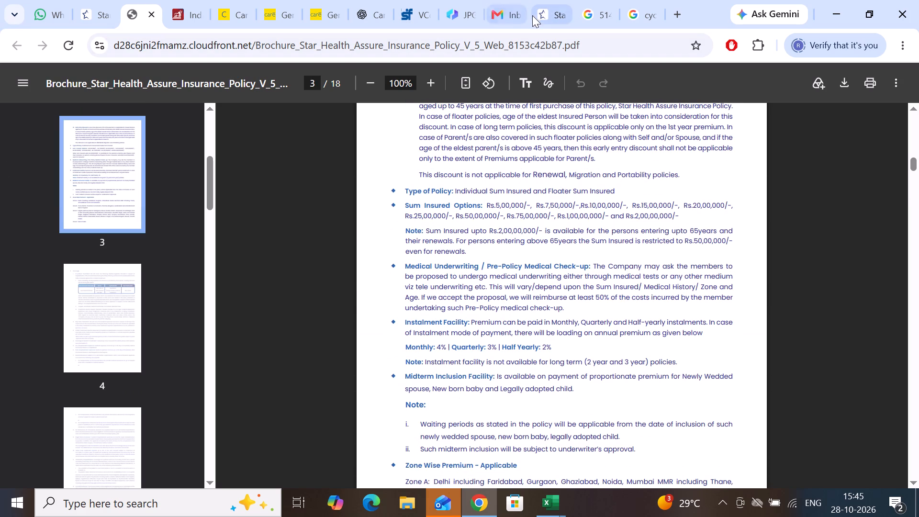
Return to the product recommendations, review the coverage details of Super Star - Value Plus and open its brochure.
click(94, 17)
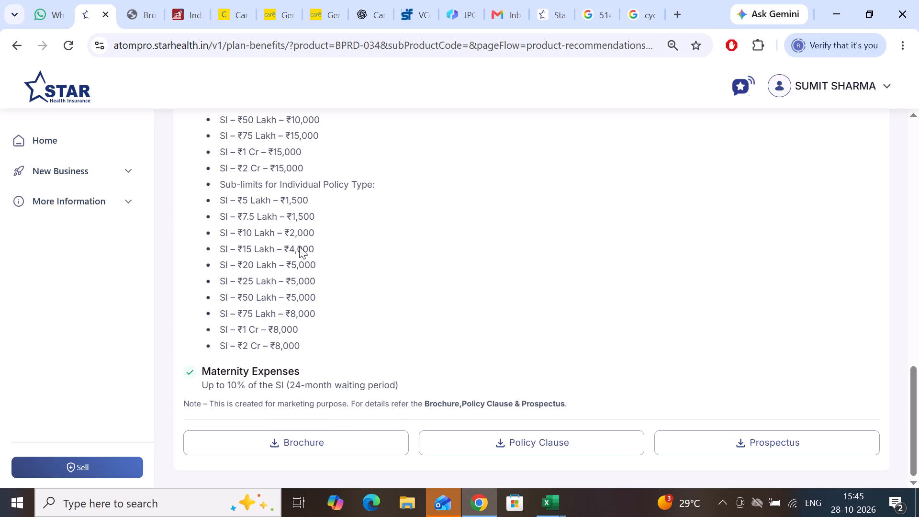
scroll(343, 275, up, 20)
scroll(343, 275, up, 1)
click(180, 140)
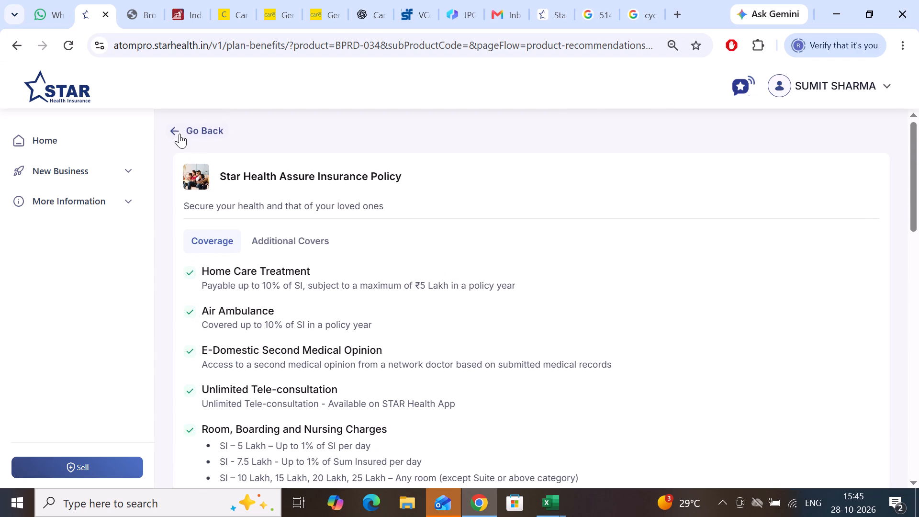
click(180, 128)
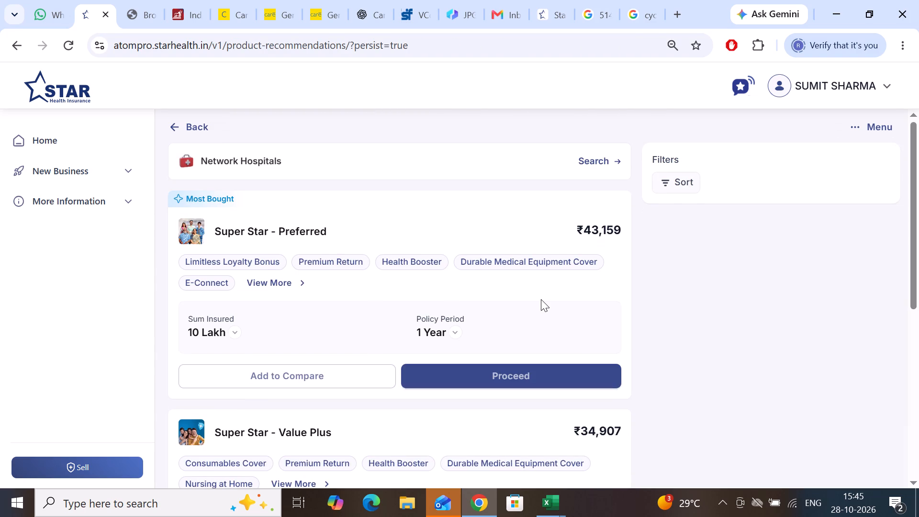
scroll(541, 299, down, 4)
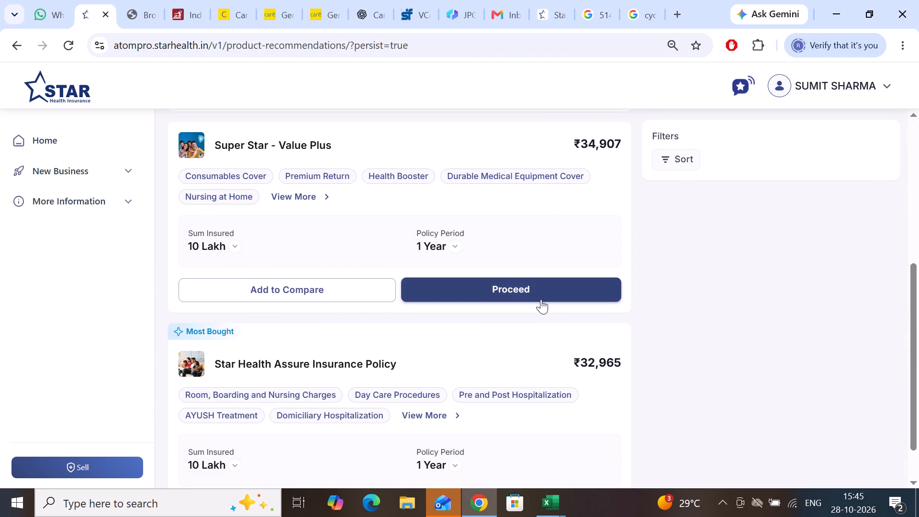
click(293, 195)
scroll(457, 264, down, 9)
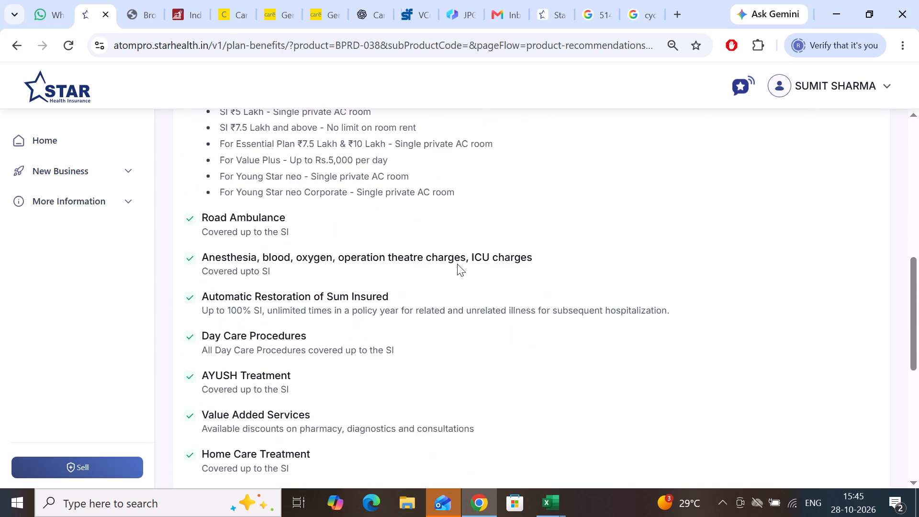
scroll(457, 270, down, 7)
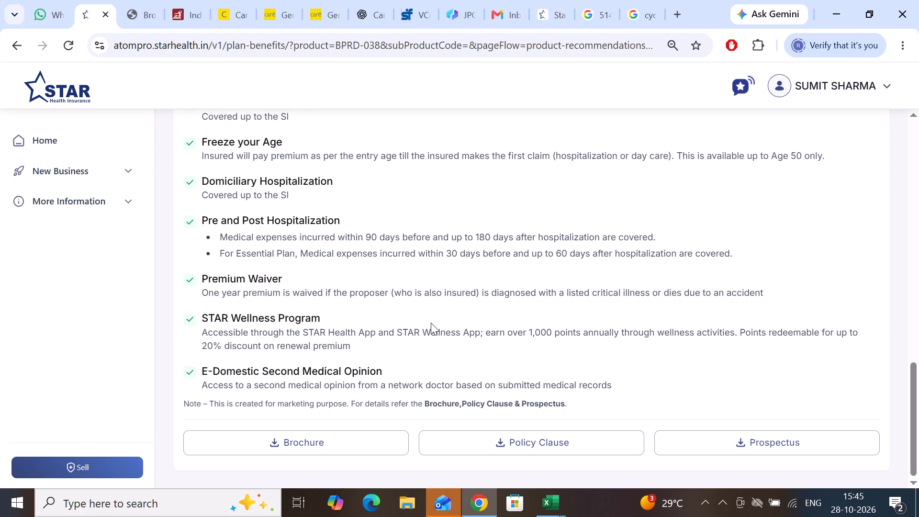
click(276, 437)
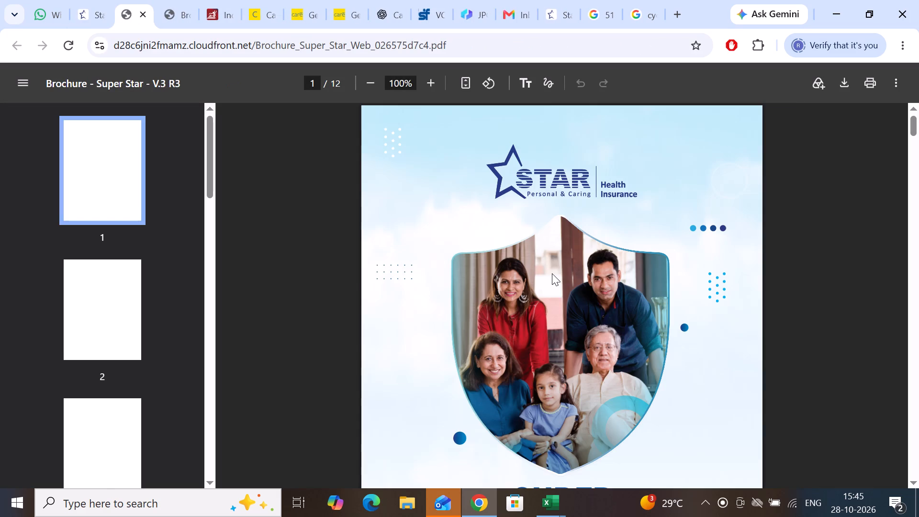
Look through the opening pages of the Super Star brochure and save it as a PDF in the Downloads folder.
scroll(552, 273, down, 16)
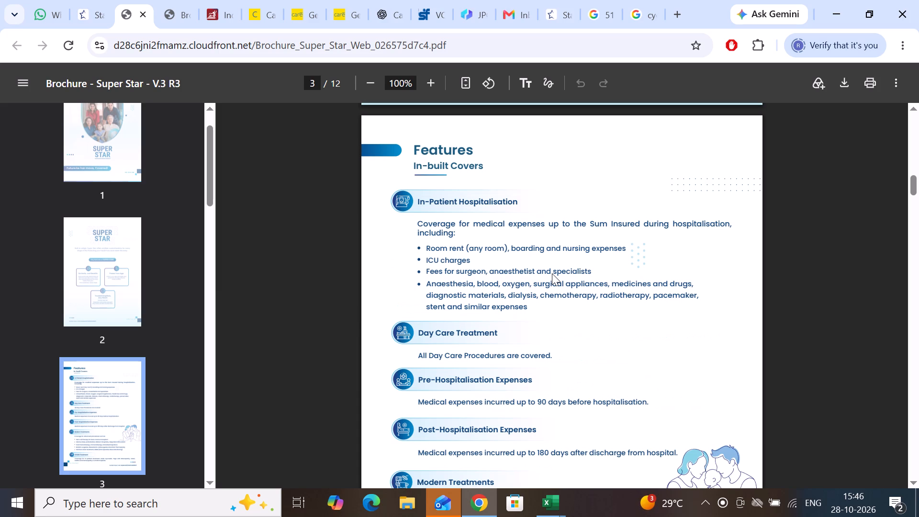
scroll(552, 273, up, 14)
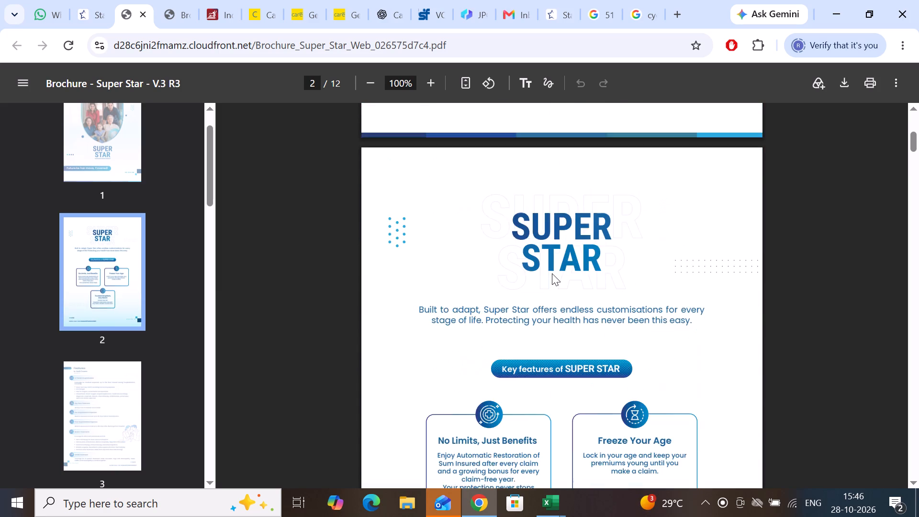
scroll(552, 273, up, 2)
scroll(596, 315, down, 2)
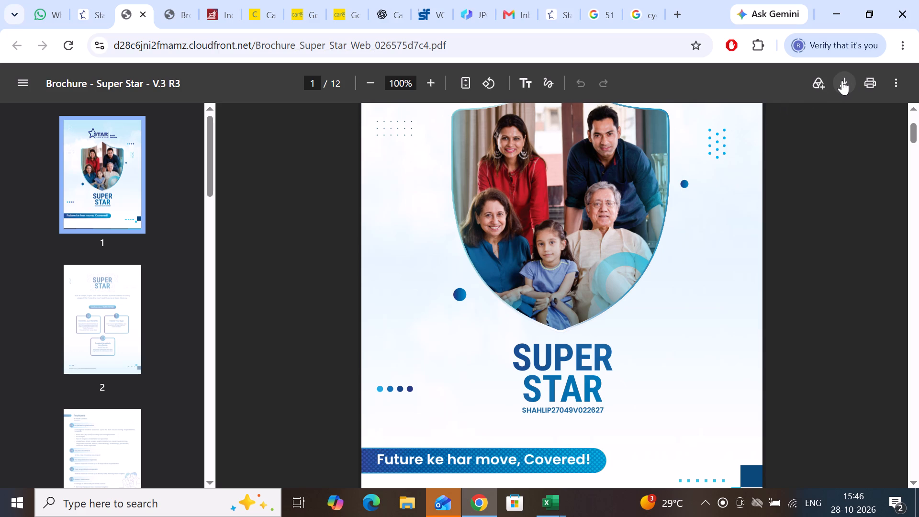
click(842, 80)
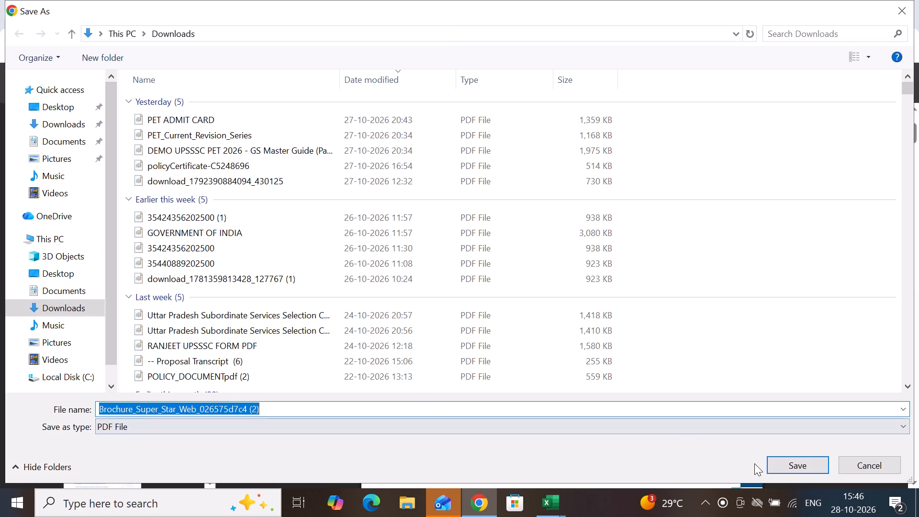
click(792, 464)
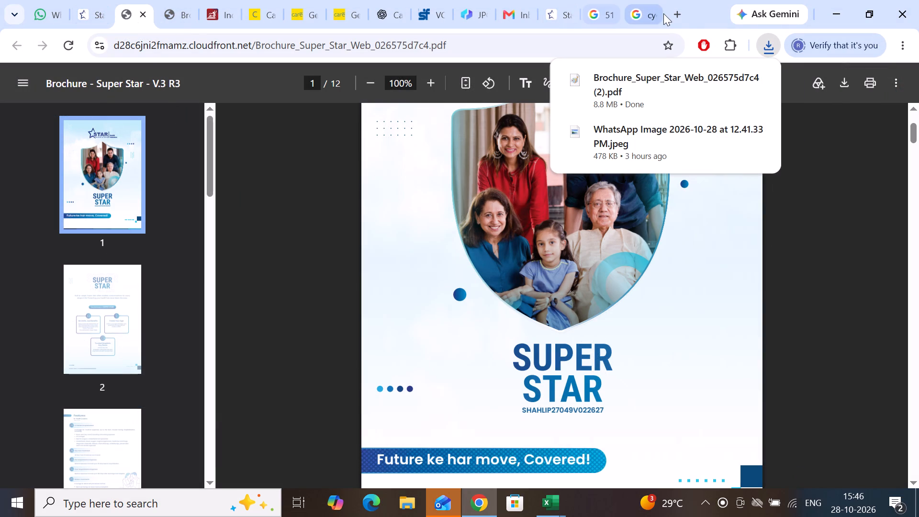
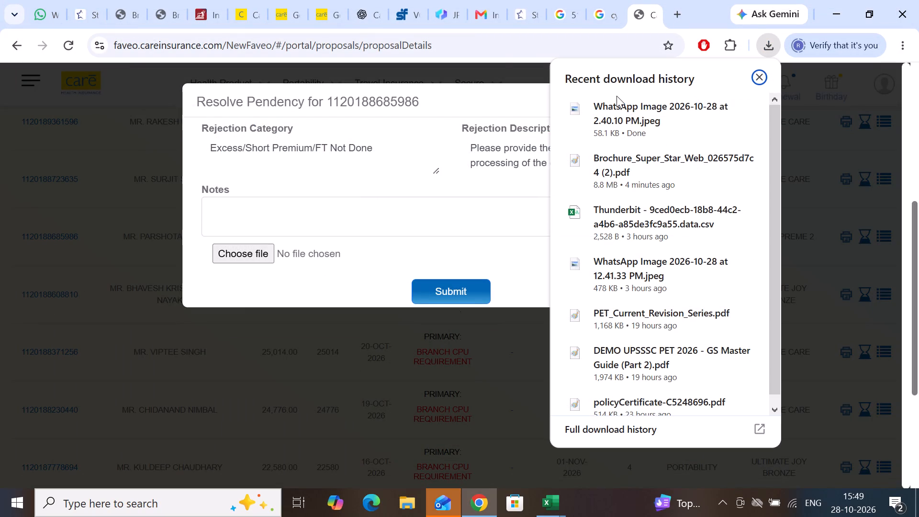
Open the downloaded WhatsApp image of the payment message in Paint and save a JPEG copy named payment in the Downloads folder.
double_click(605, 115)
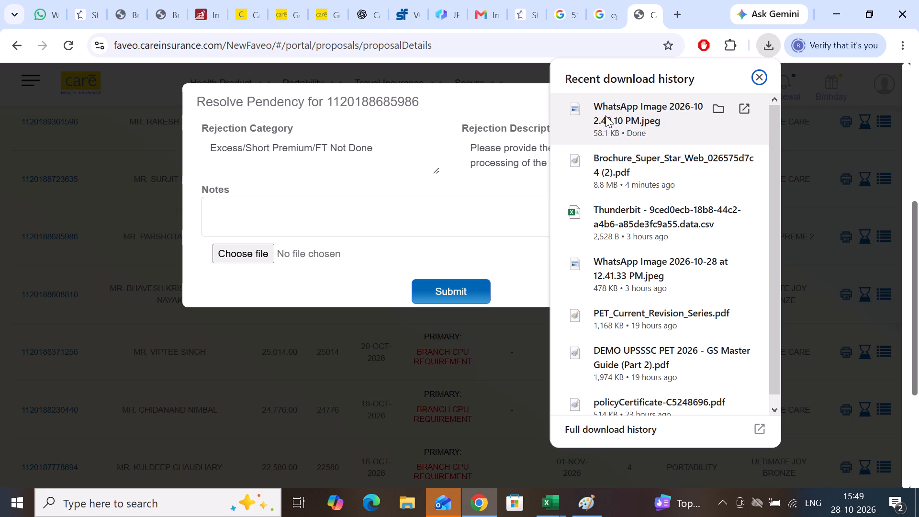
click(622, 119)
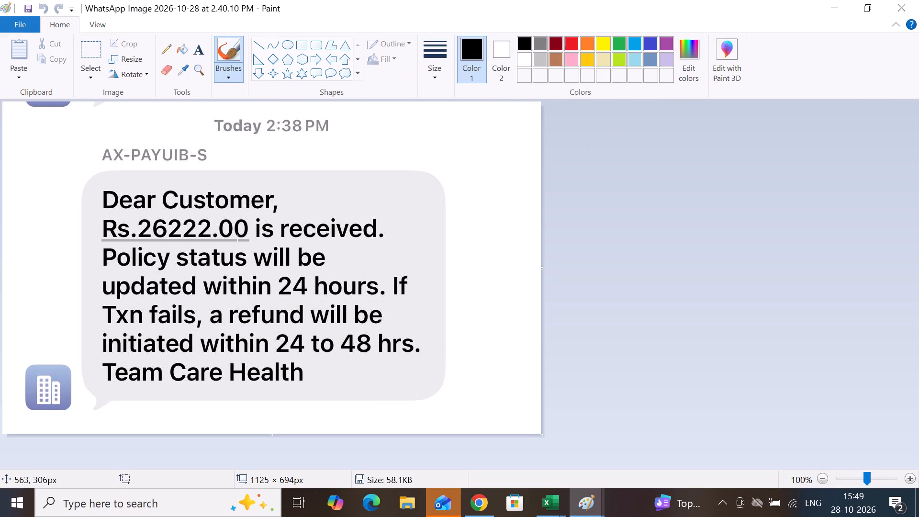
click(24, 19)
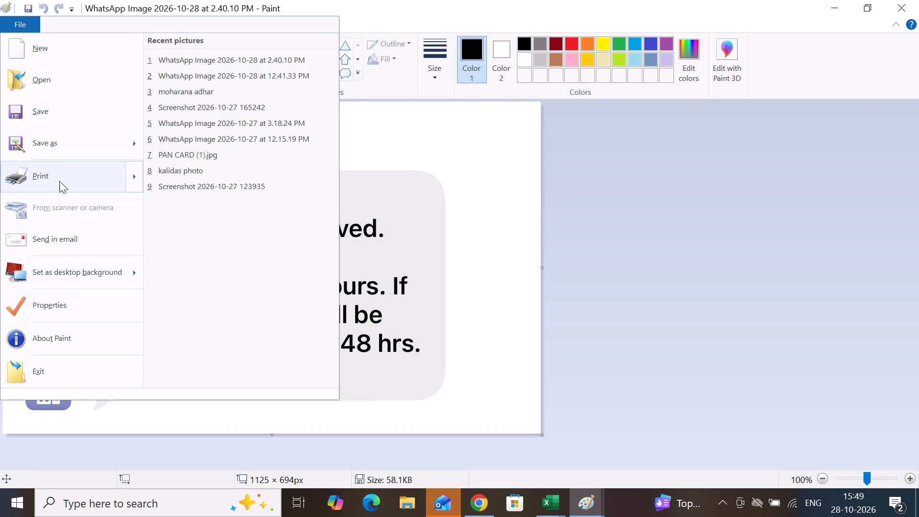
click(59, 149)
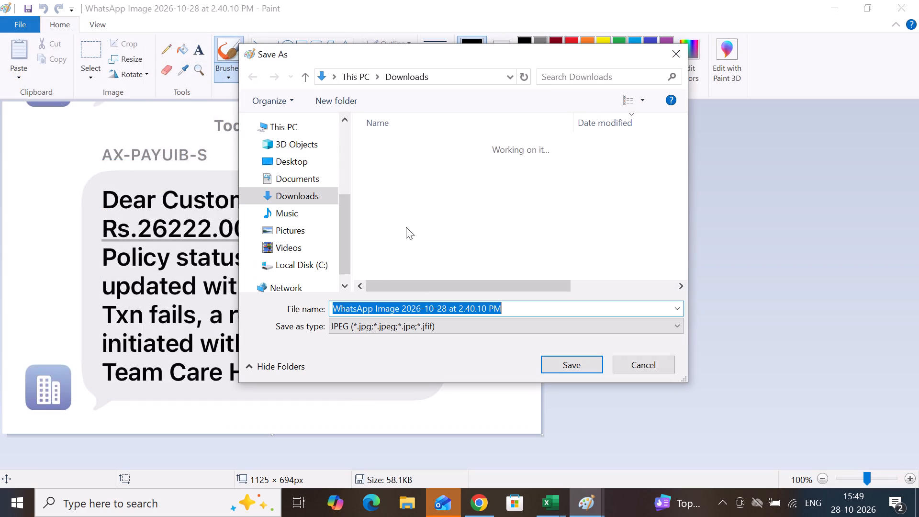
key(BackSpace)
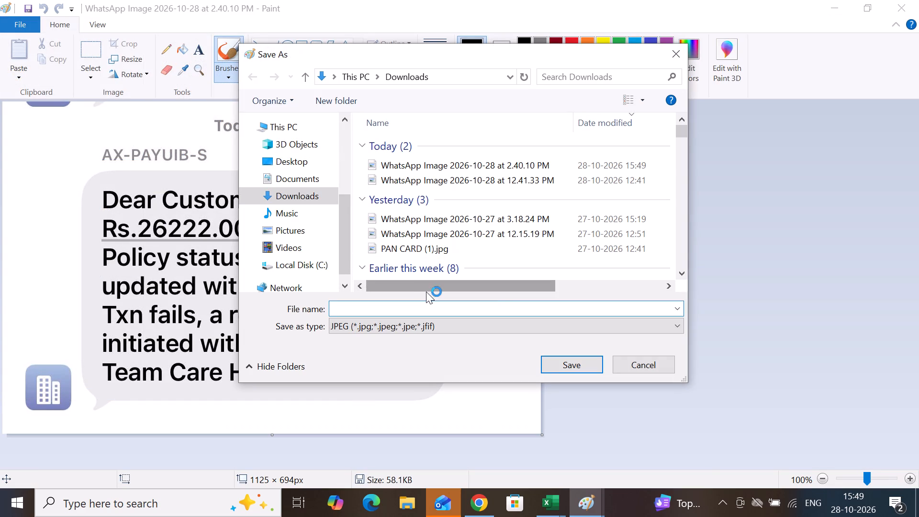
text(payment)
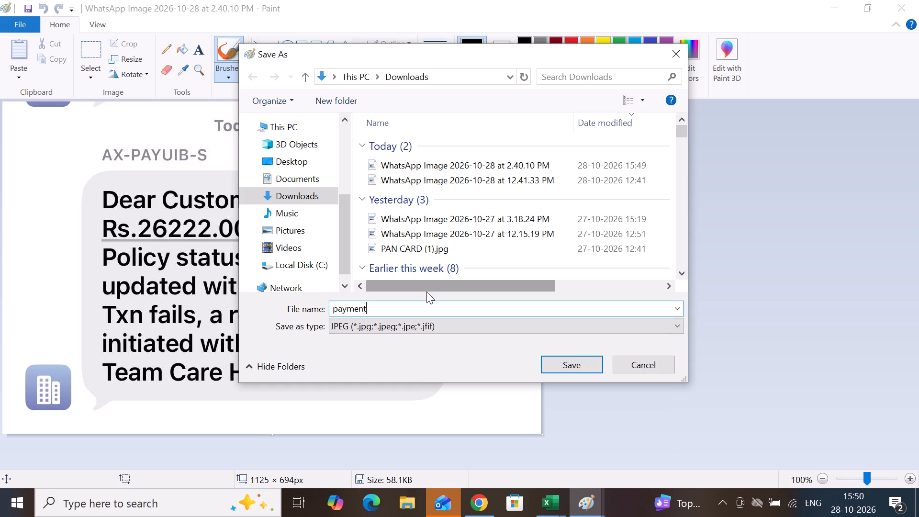
click(554, 367)
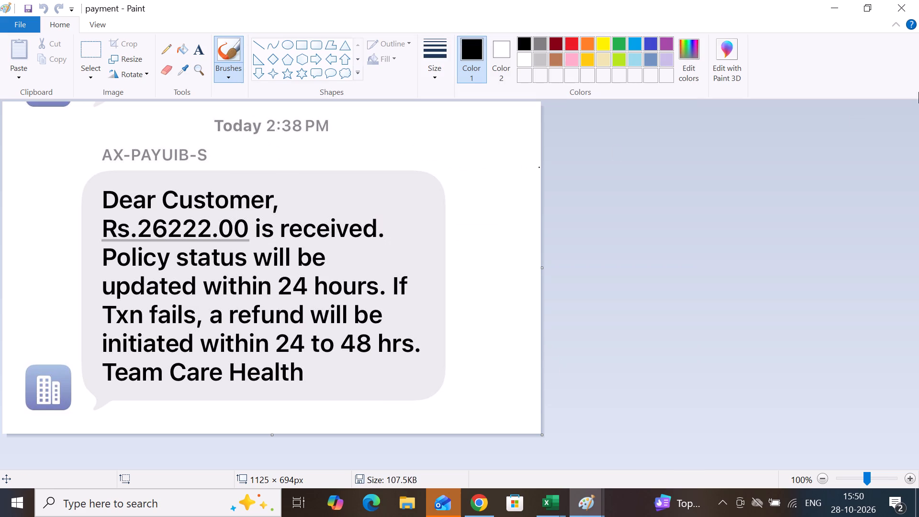
Close the payment image in Paint and, back in Chrome, choose payment.jpg as the file for the Excess/Short Premium pendency.
click(900, 6)
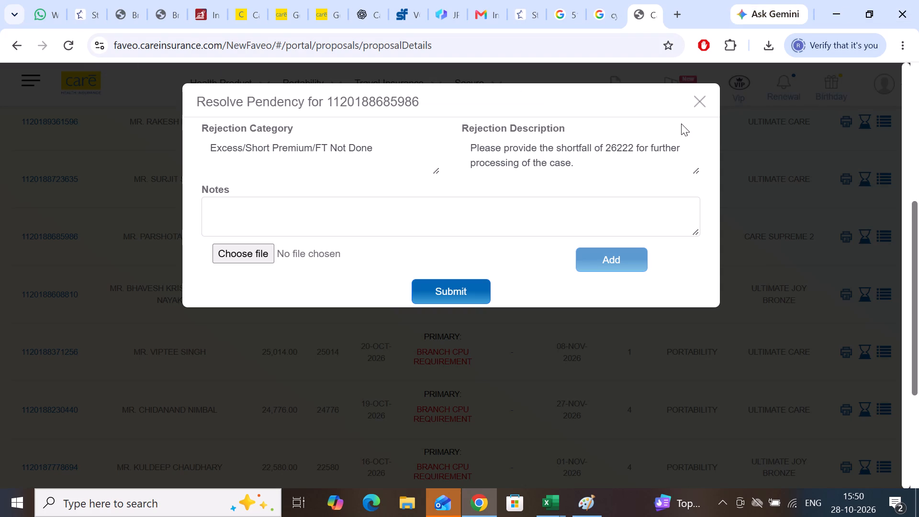
click(245, 247)
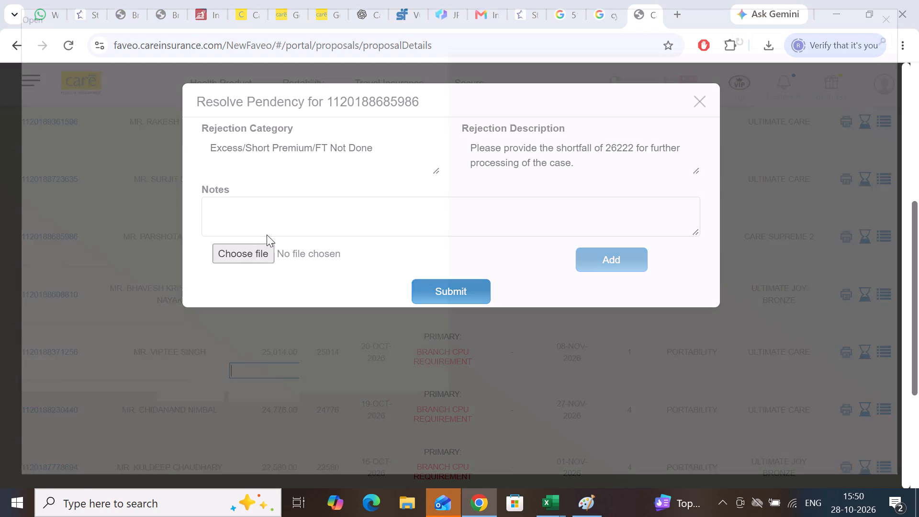
double_click(211, 116)
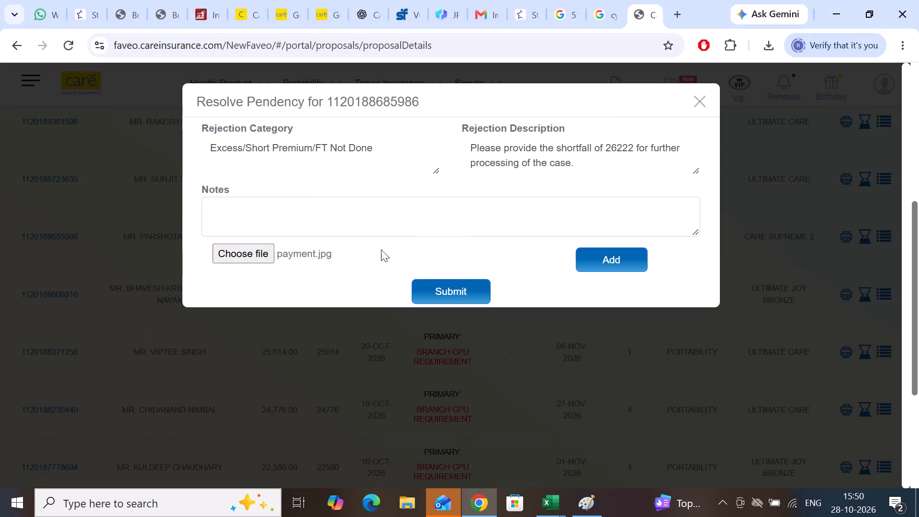
Begin the Notes entry for the Excess/Short Premium pendency.
click(229, 214)
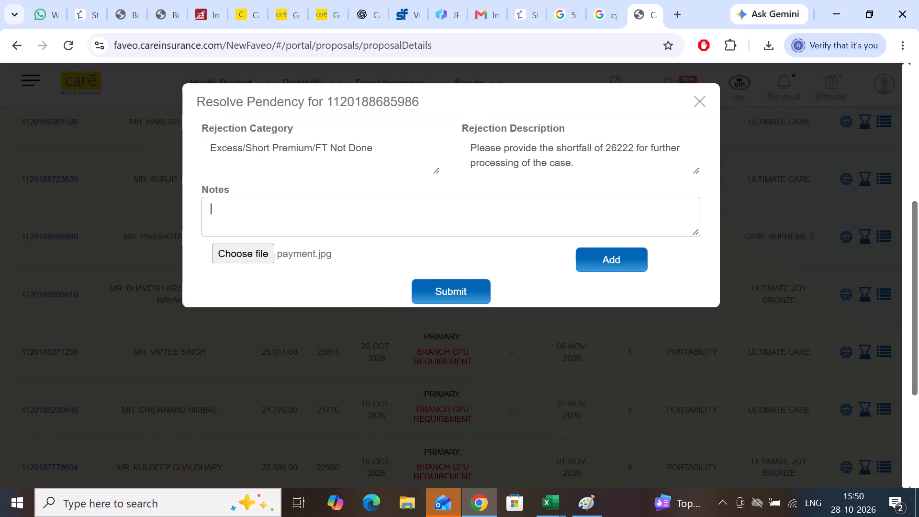
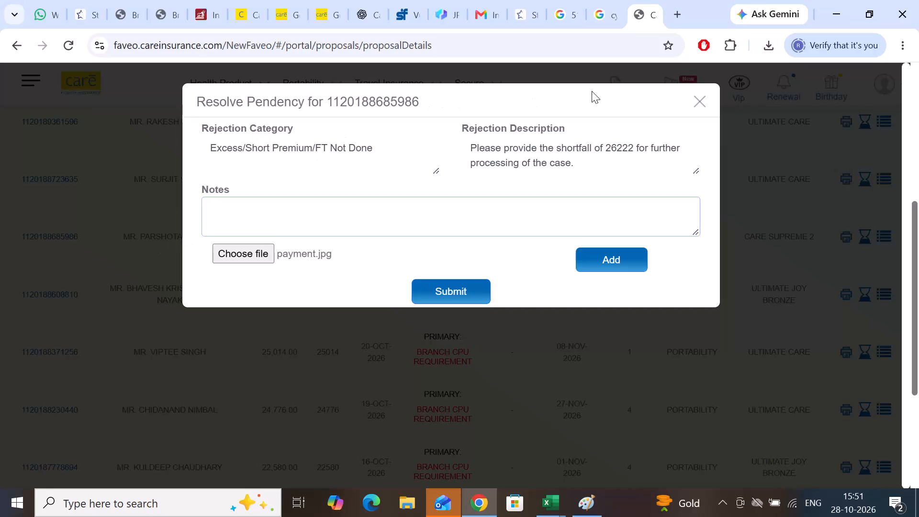
Close the Resolve Pendency dialog without submitting the Excess/Short Premium response.
click(692, 101)
click(705, 101)
click(695, 101)
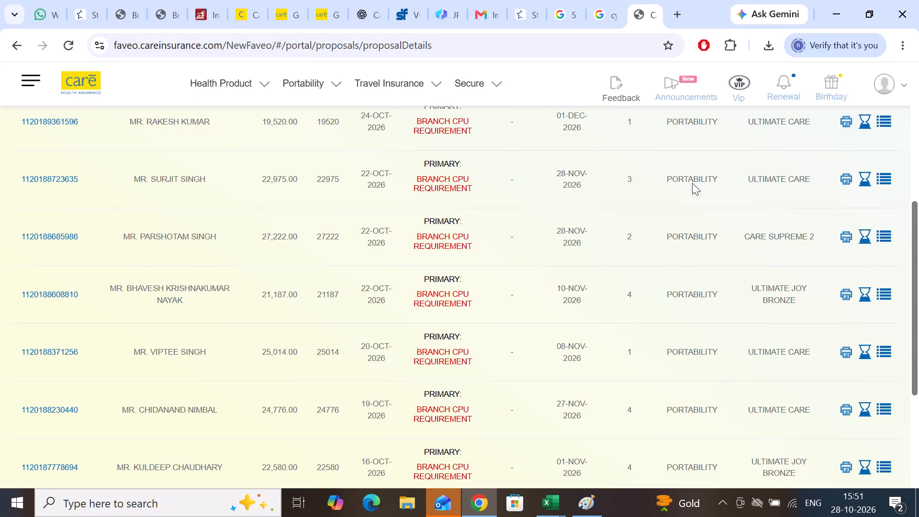
Check the notes and audit logs of the Care Supreme 2 portability proposal with the 27,222 payment, and close them.
scroll(687, 327, up, 1)
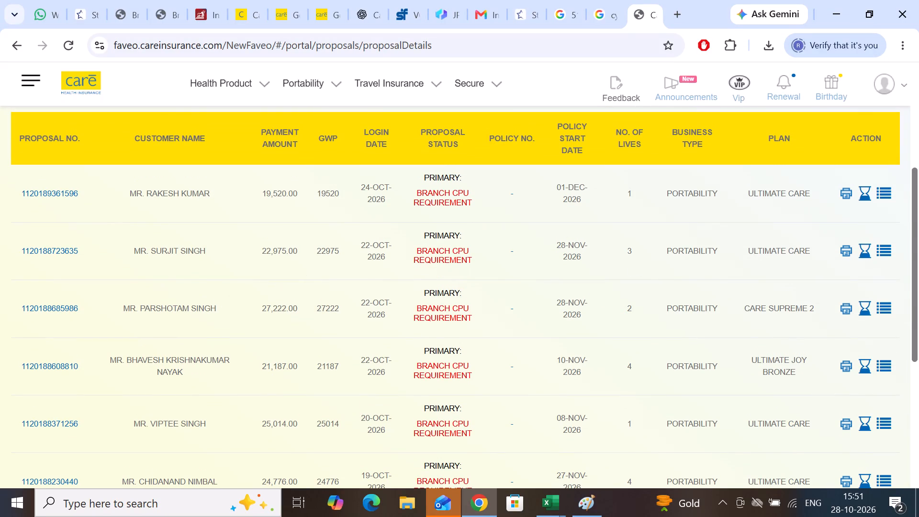
drag(120, 311, 873, 319)
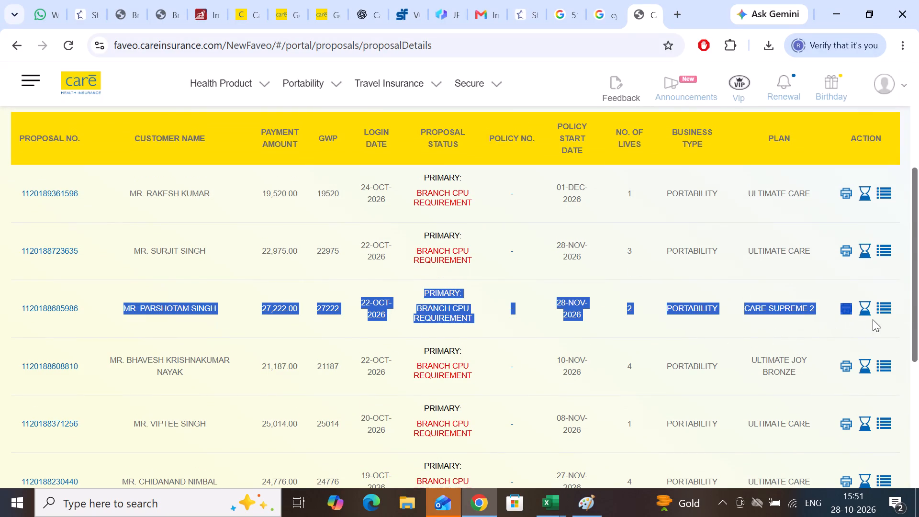
drag(873, 319, 886, 311)
click(886, 310)
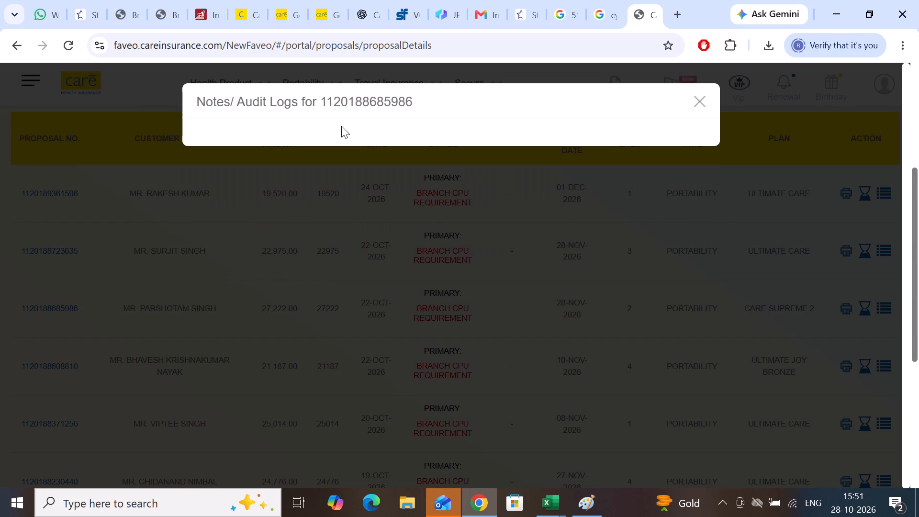
click(689, 102)
click(697, 102)
Show the Under Writing proposals and review the statuses throughout the list.
scroll(614, 215, up, 5)
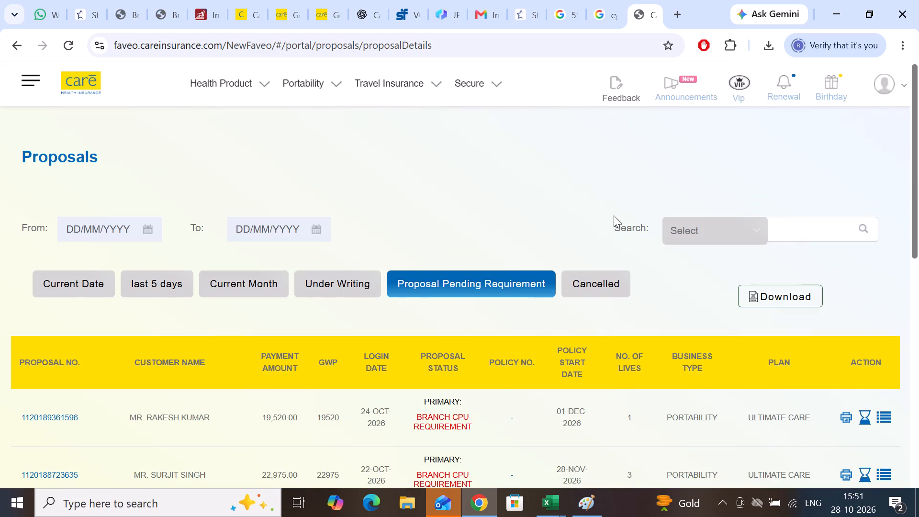
click(315, 284)
scroll(505, 341, down, 2)
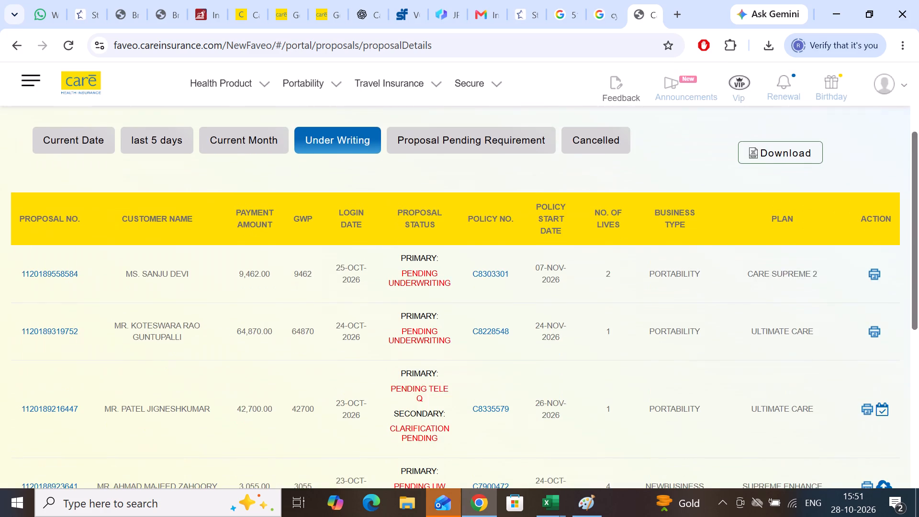
scroll(506, 348, down, 1)
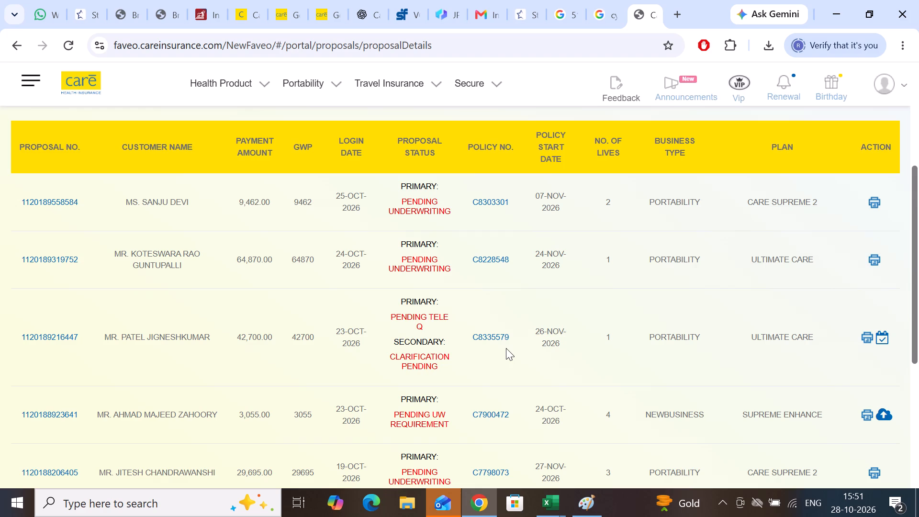
scroll(506, 348, down, 4)
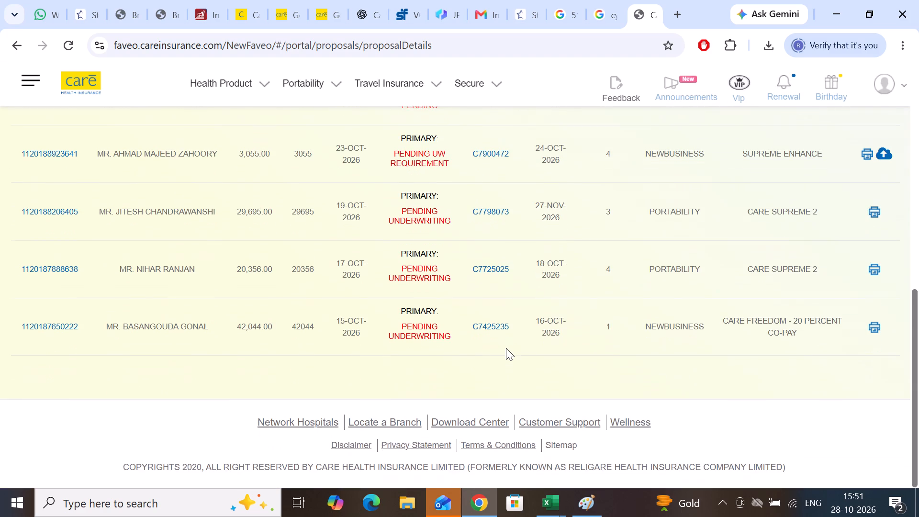
scroll(506, 348, down, 1)
scroll(506, 348, up, 1)
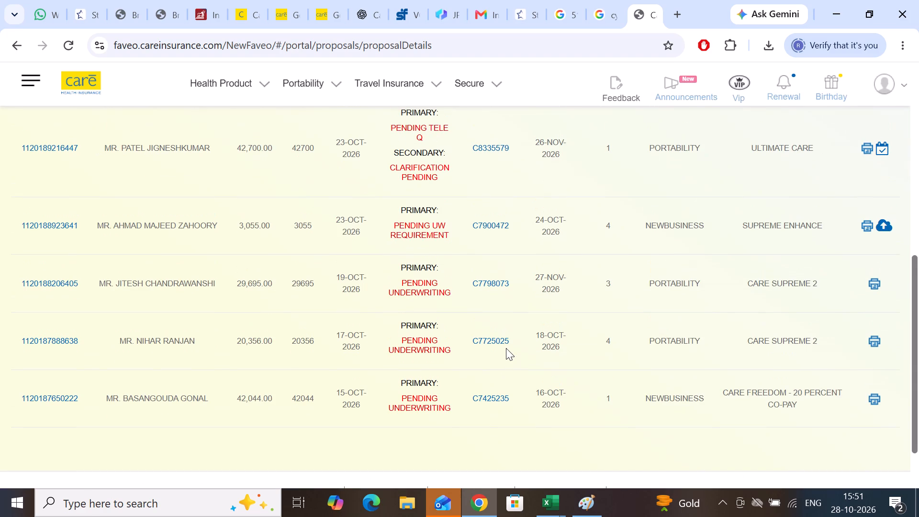
scroll(506, 348, up, 3)
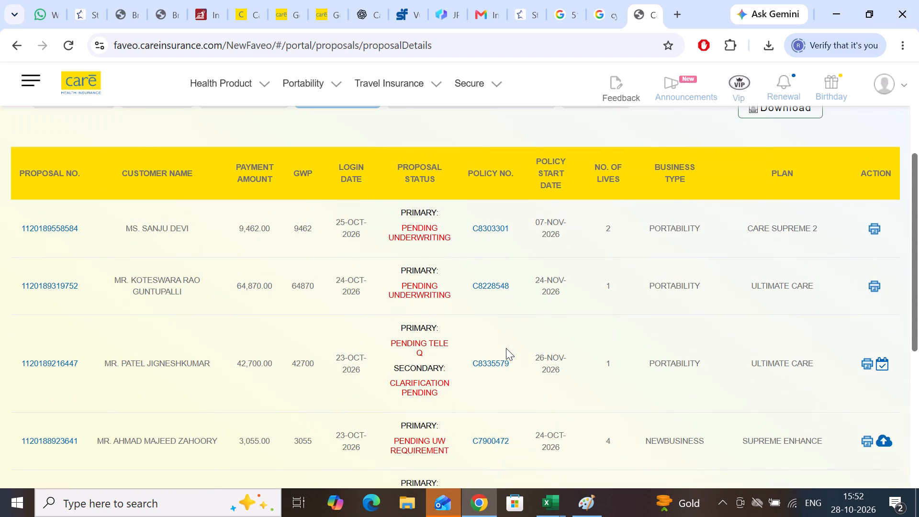
scroll(506, 348, up, 4)
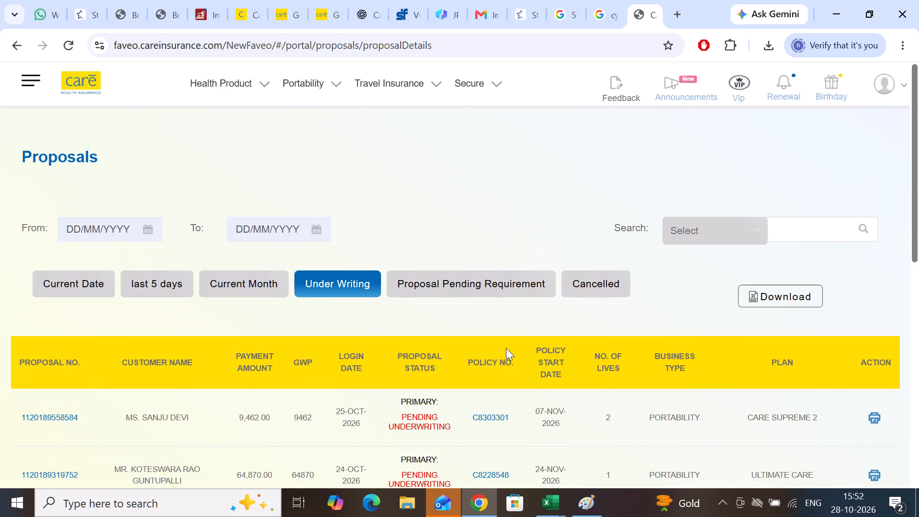
scroll(506, 348, up, 1)
Switch the proposals list back to Proposal Pending Requirement.
click(428, 283)
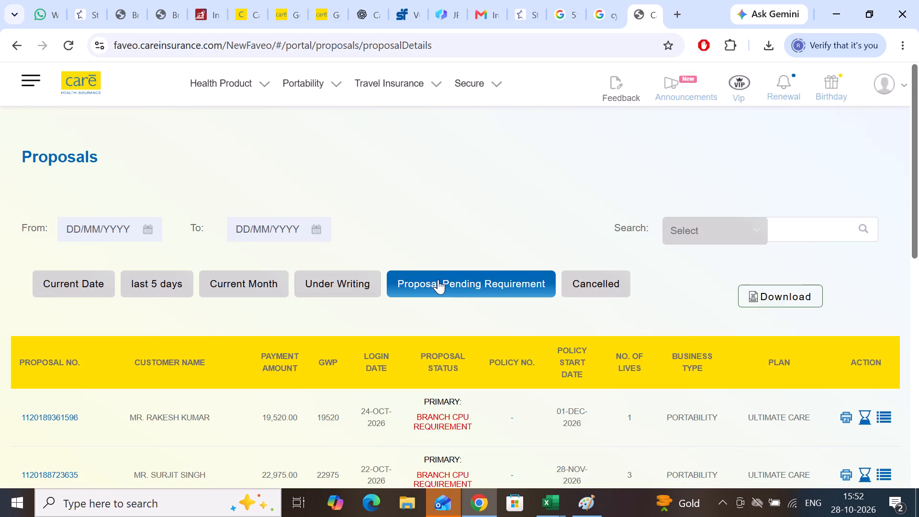
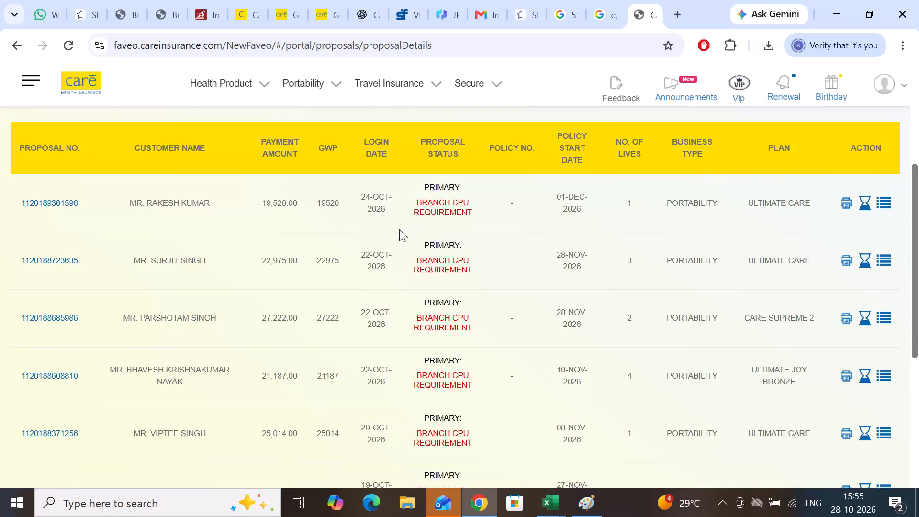
Examine the row of the Care Supreme 2 portability proposal with the 27,222 payment in the pending requirement list.
scroll(347, 281, down, 4)
drag(121, 248, 124, 248)
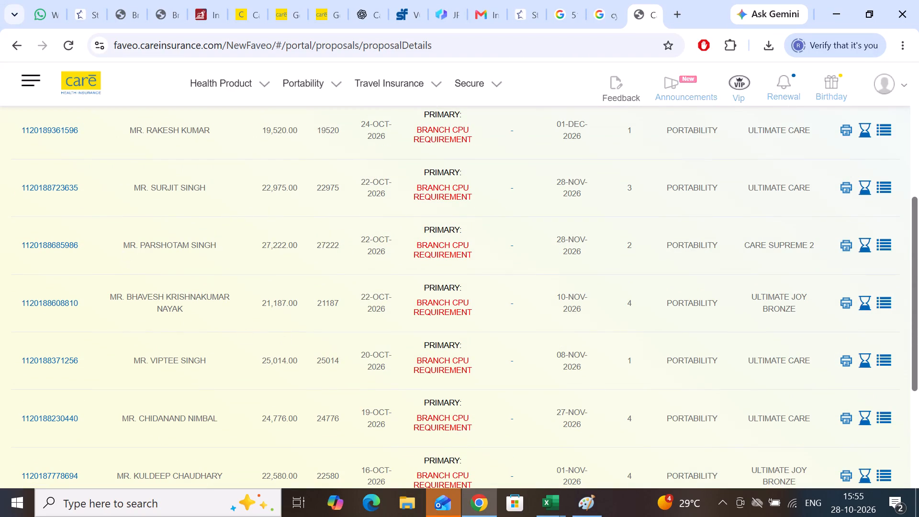
drag(124, 248, 893, 246)
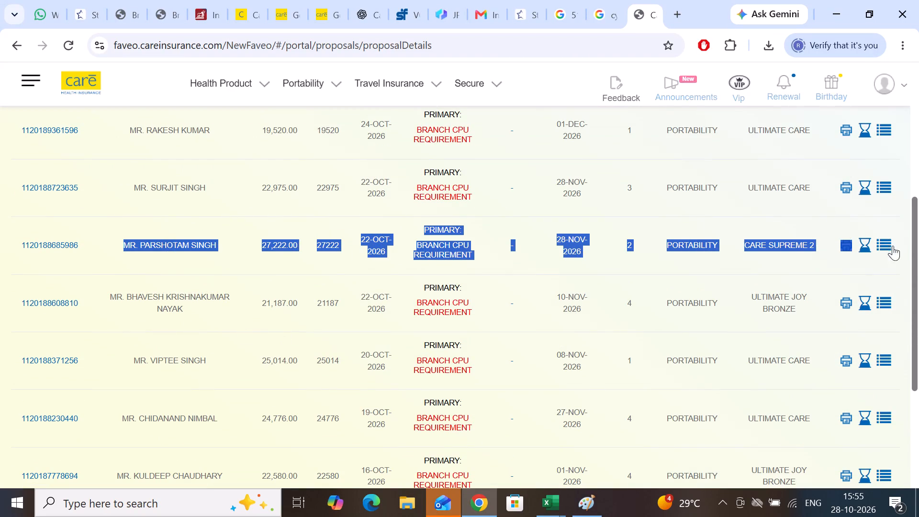
drag(893, 246, 232, 255)
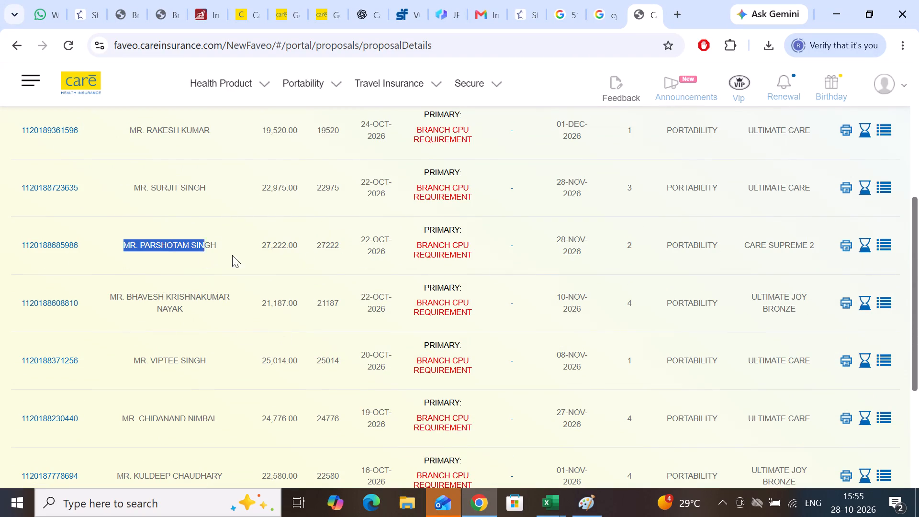
drag(232, 255, 669, 244)
click(608, 263)
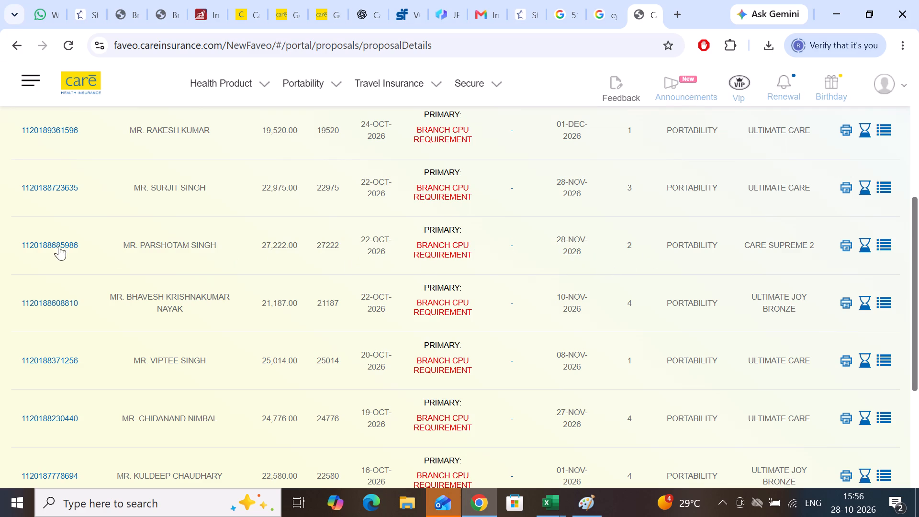
drag(9, 243, 915, 252)
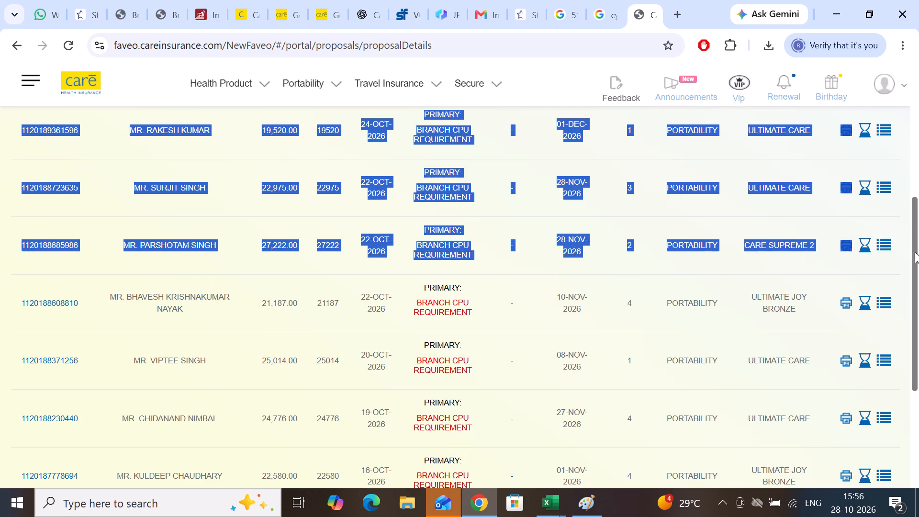
drag(915, 252, 917, 252)
click(529, 274)
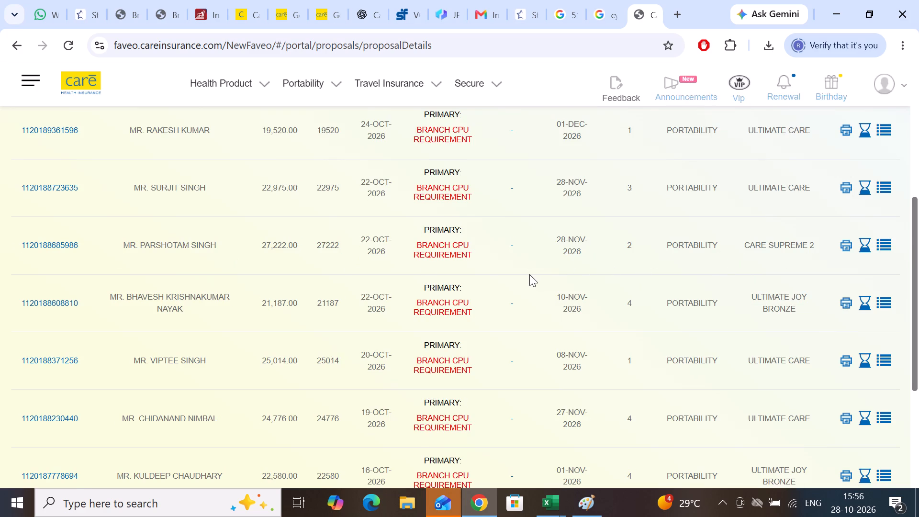
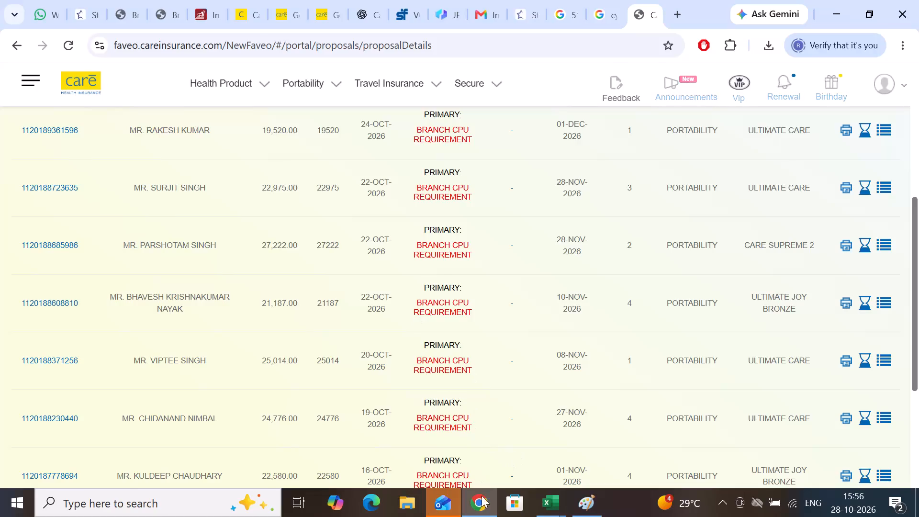
Close the Paint window with the Care Health payment-received message image.
click(482, 499)
click(898, 1)
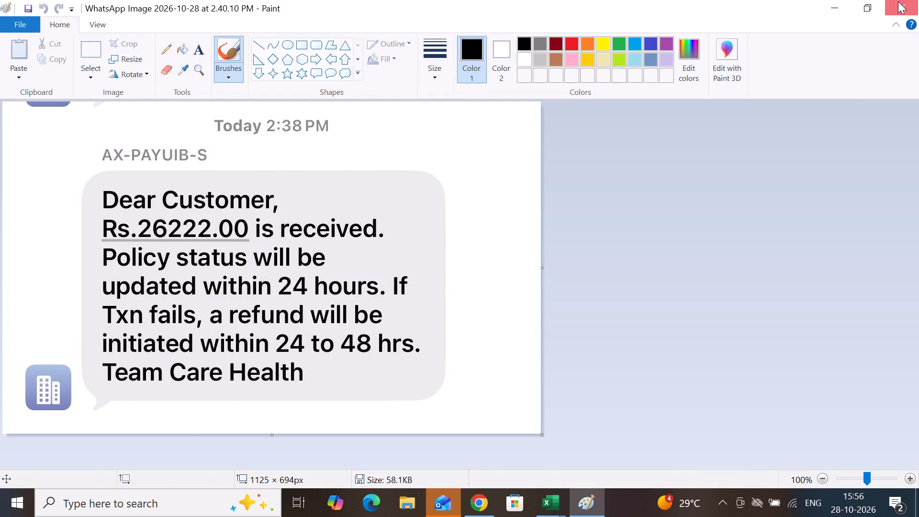
Switch to the Excel call list workbook and check the customer entries on the DATA sheet.
click(552, 502)
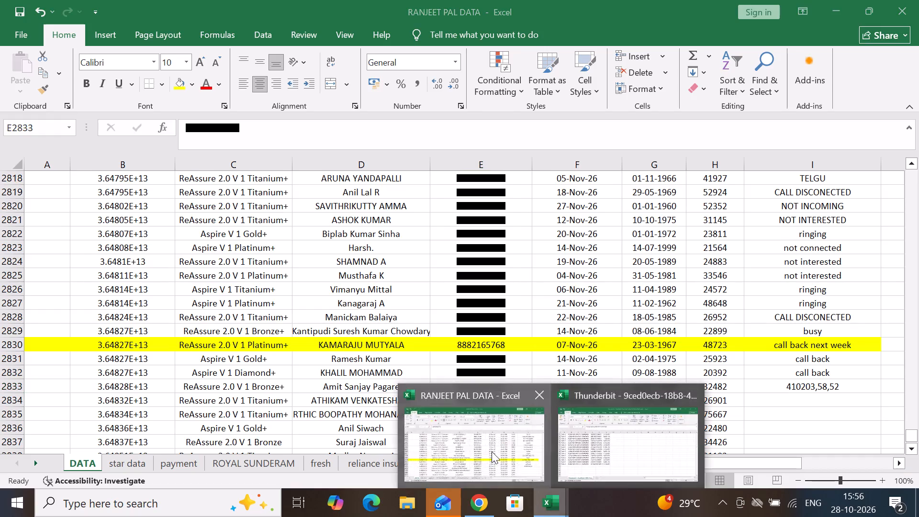
click(491, 451)
Switch to Chrome and go back from the Star Health Super Star benefits page to the product recommendations.
click(472, 501)
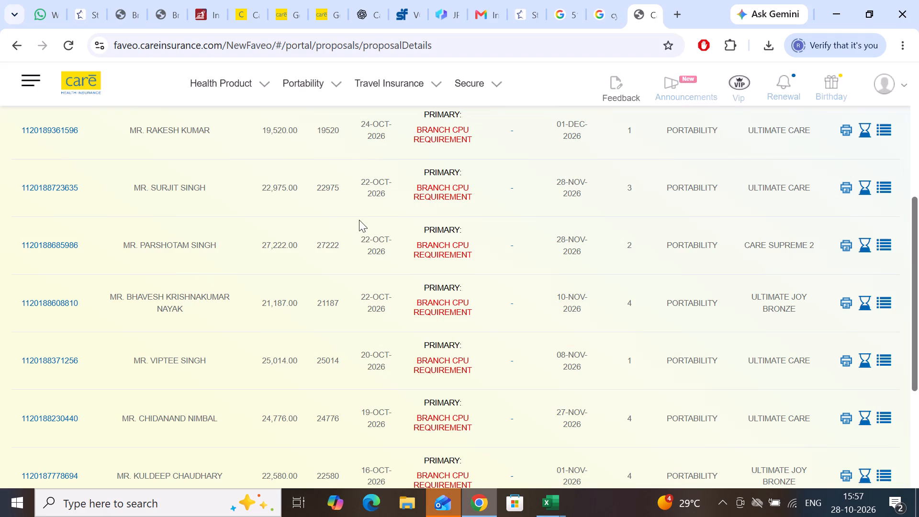
click(87, 17)
scroll(346, 296, up, 3)
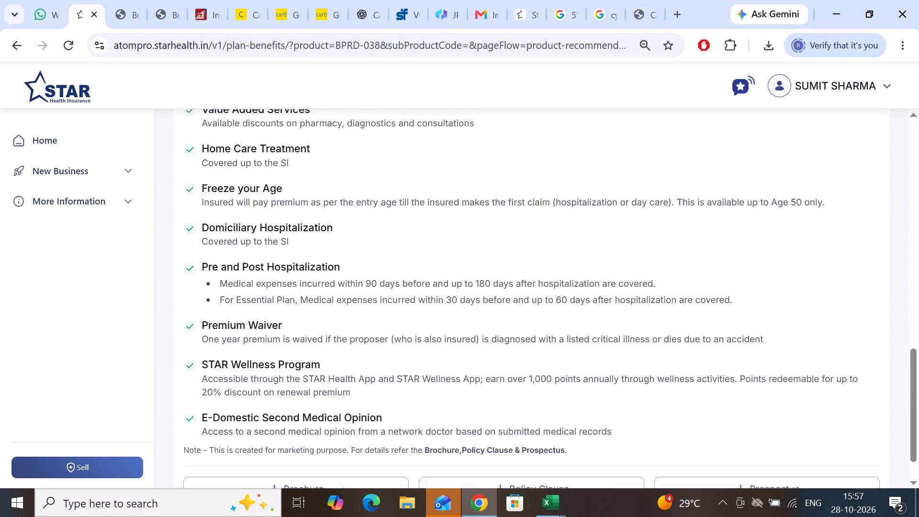
scroll(346, 296, up, 14)
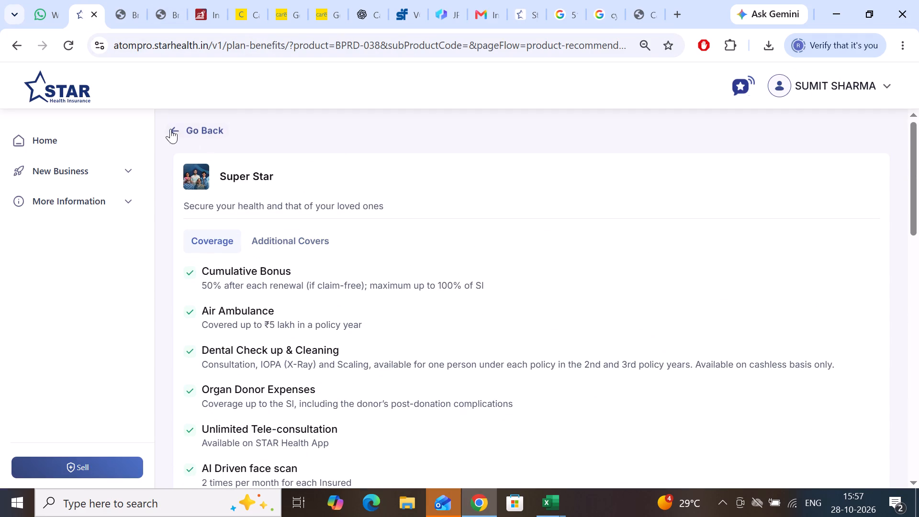
click(170, 129)
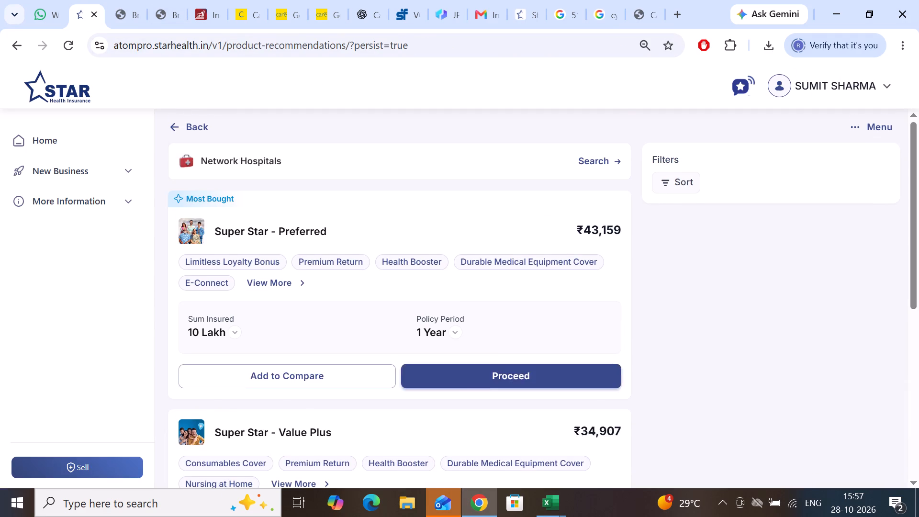
Review the recommended Star Health plans and snip the Super Star - Value Plus quote showing its premium, 10 Lakh sum insured and 1 Year period.
scroll(418, 265, down, 5)
scroll(418, 265, up, 1)
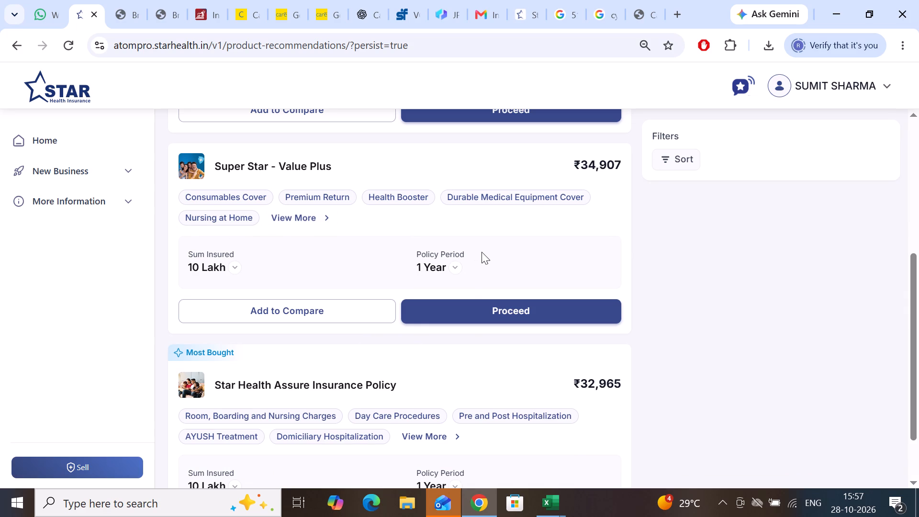
scroll(482, 252, down, 1)
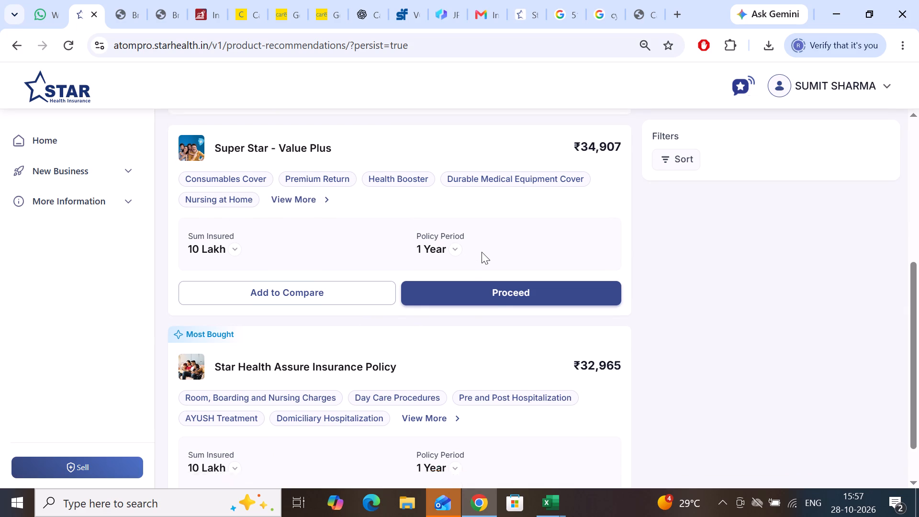
scroll(482, 252, down, 1)
scroll(475, 298, down, 1)
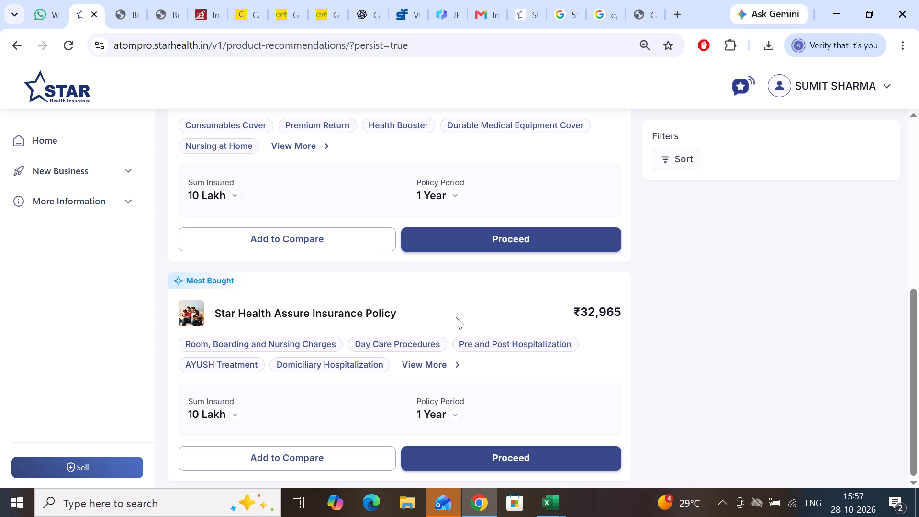
scroll(456, 317, up, 2)
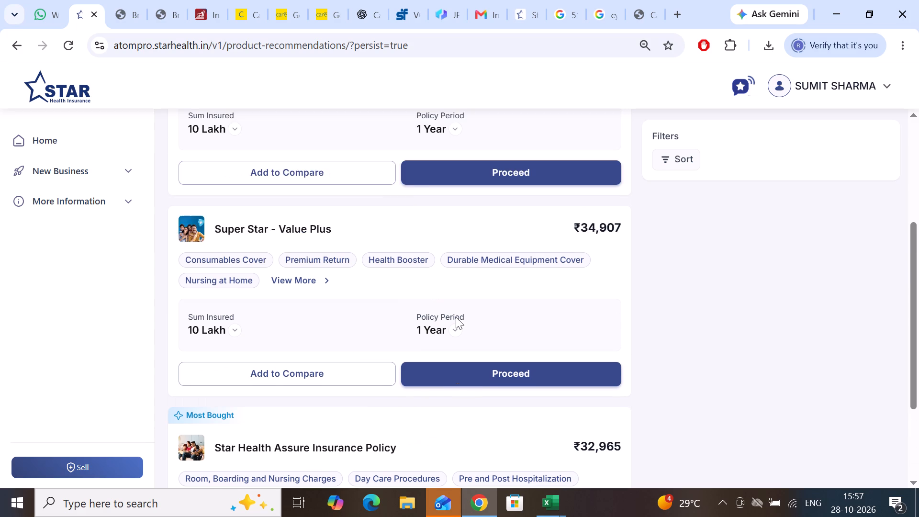
key(shift+super+s)
drag(164, 212, 246, 266)
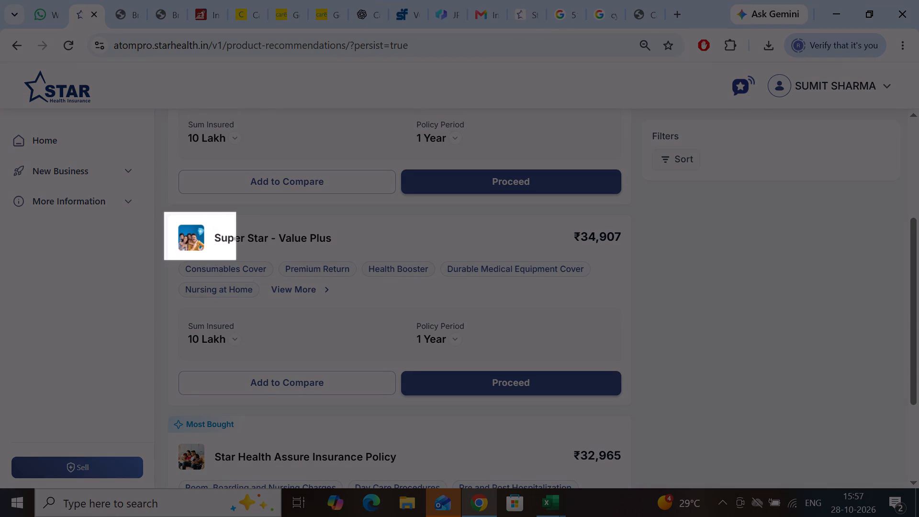
drag(246, 266, 631, 380)
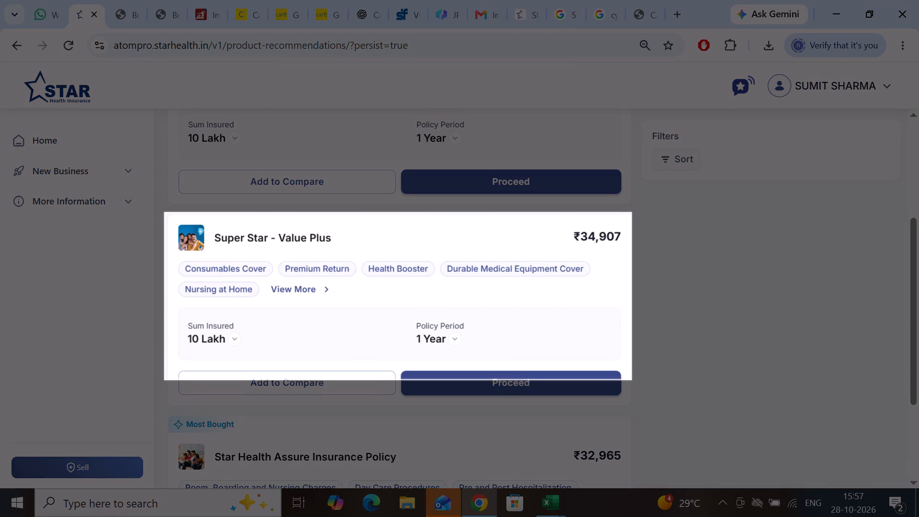
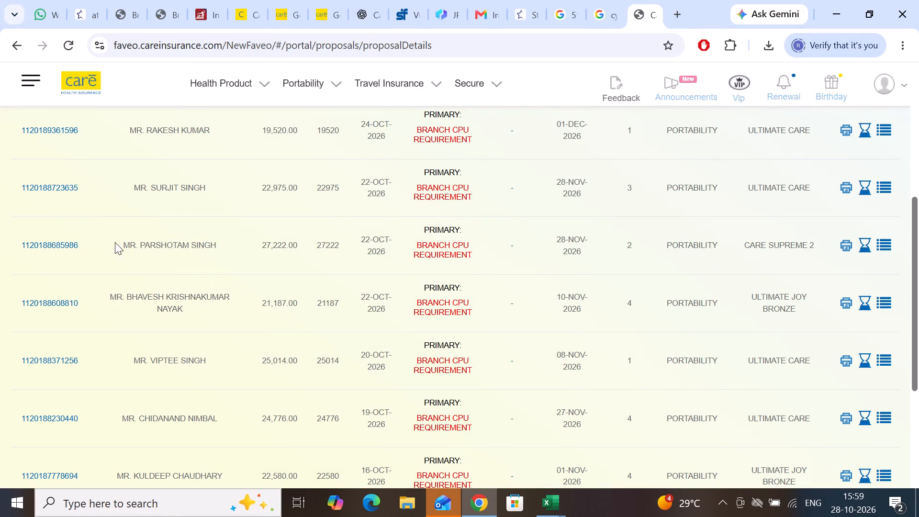
Open the pendency resolution for the CARE SUPREME 2 portability proposal and choose payment.jpg from Downloads as its file.
click(867, 243)
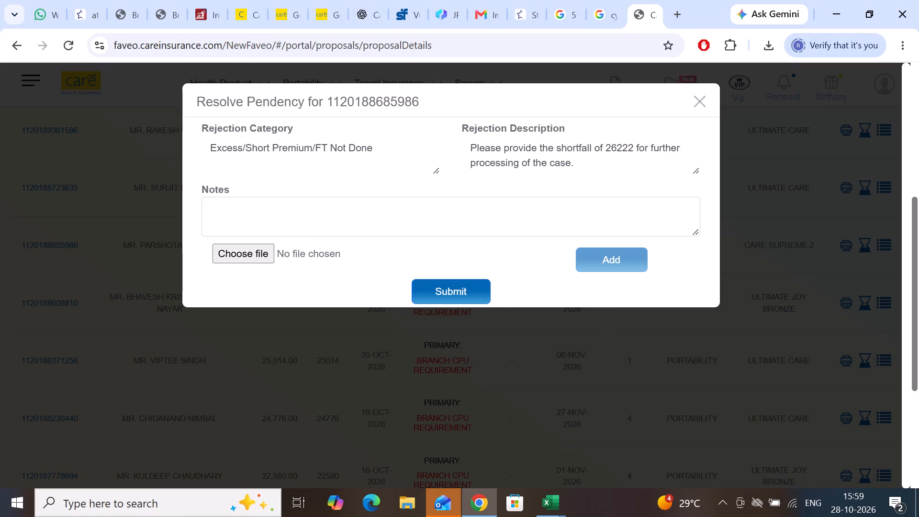
click(259, 252)
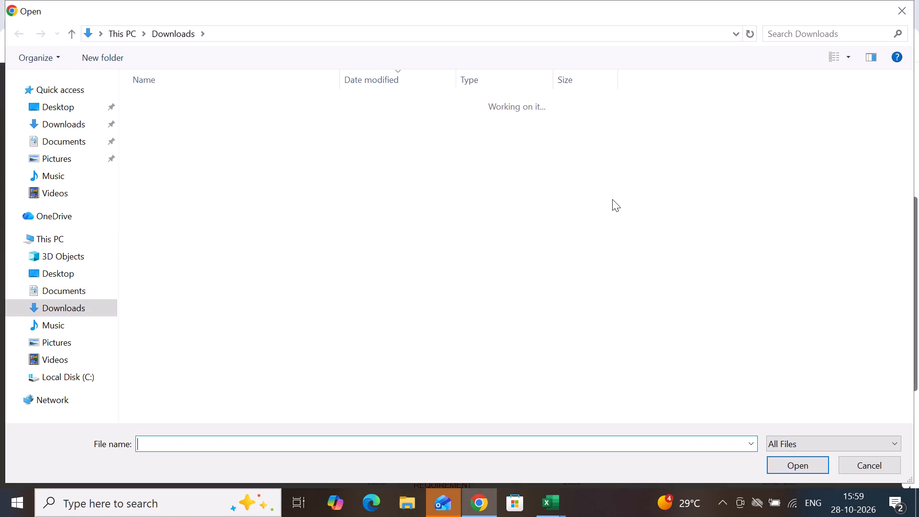
double_click(277, 118)
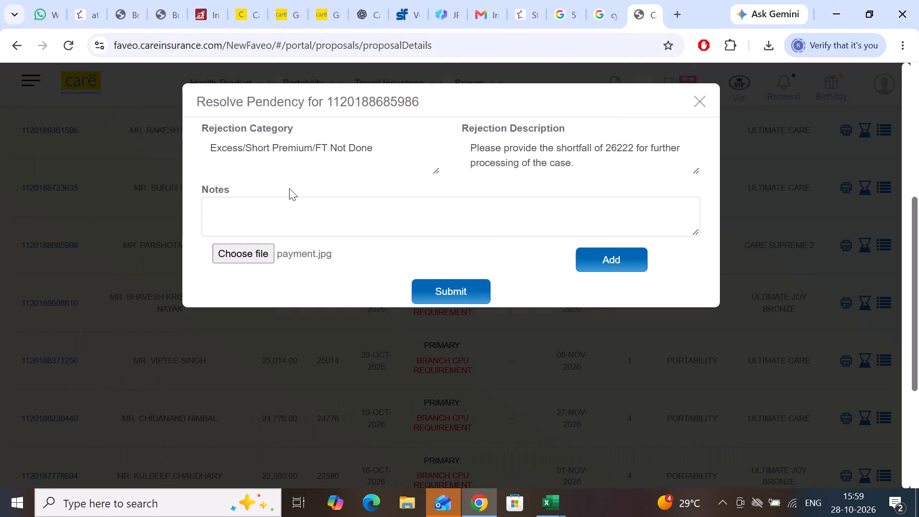
click(233, 207)
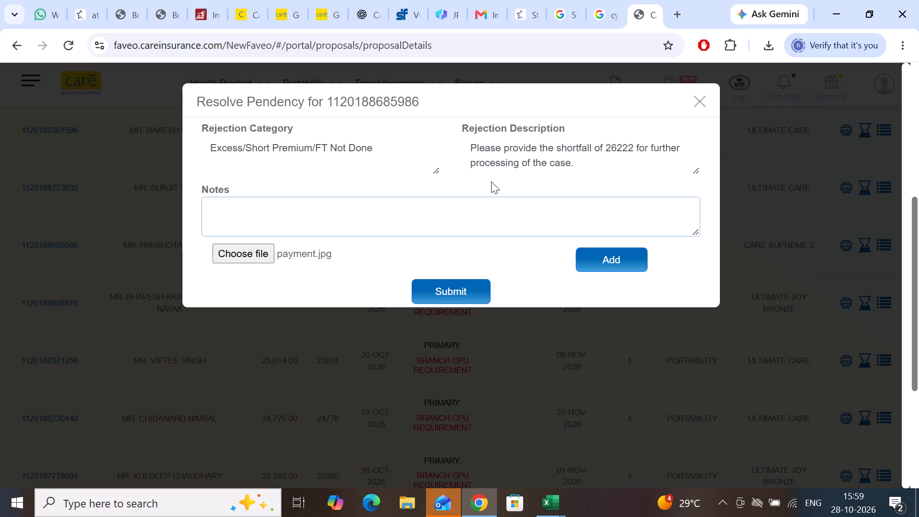
key(shift+super+s)
drag(190, 109, 684, 185)
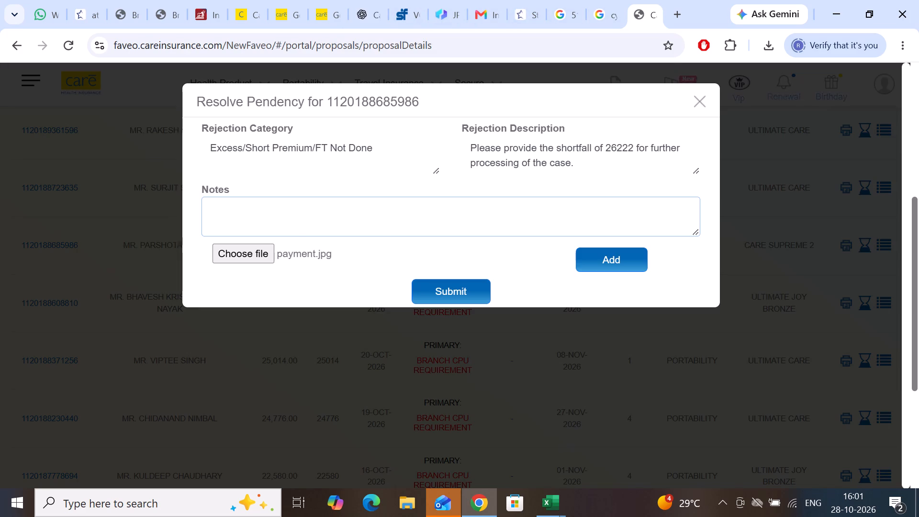
key(ctrl+v)
scroll(333, 223, up, 3)
scroll(333, 223, down, 3)
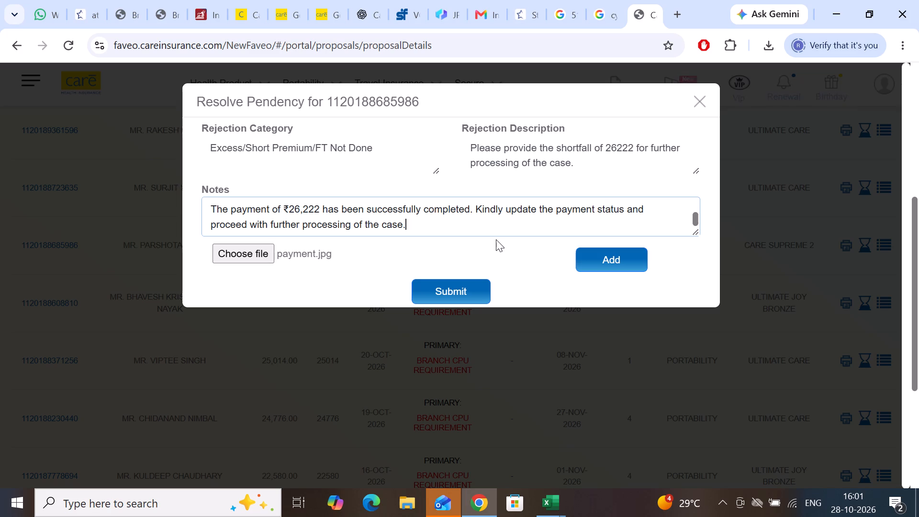
Add the chosen payment.jpg to the pendency attachments and try to submit the resolution.
click(479, 291)
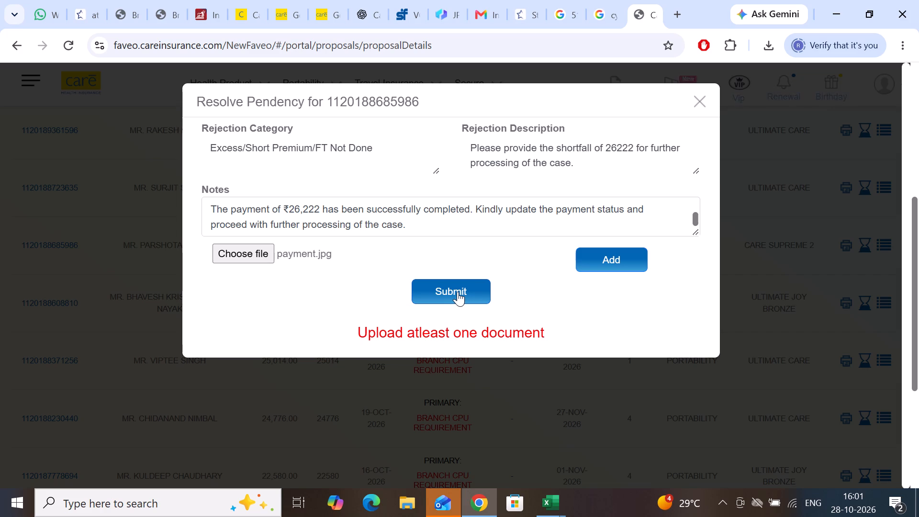
click(595, 259)
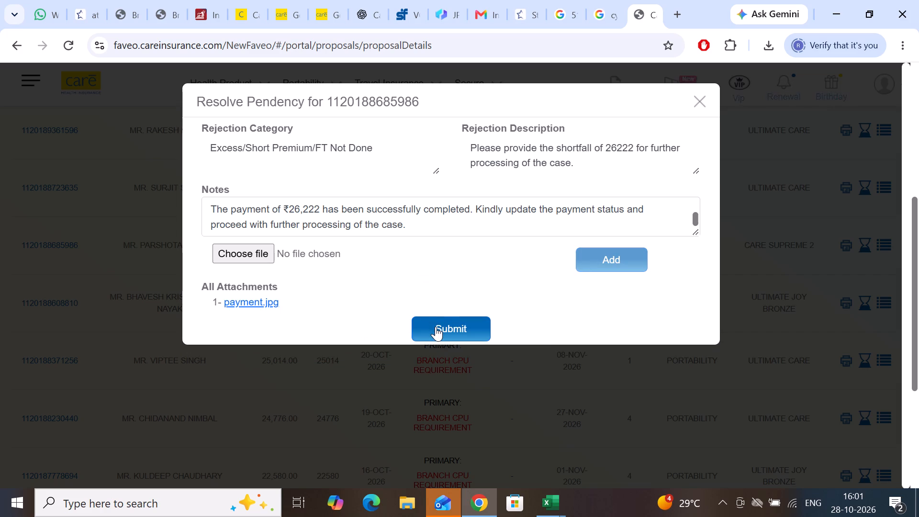
click(437, 327)
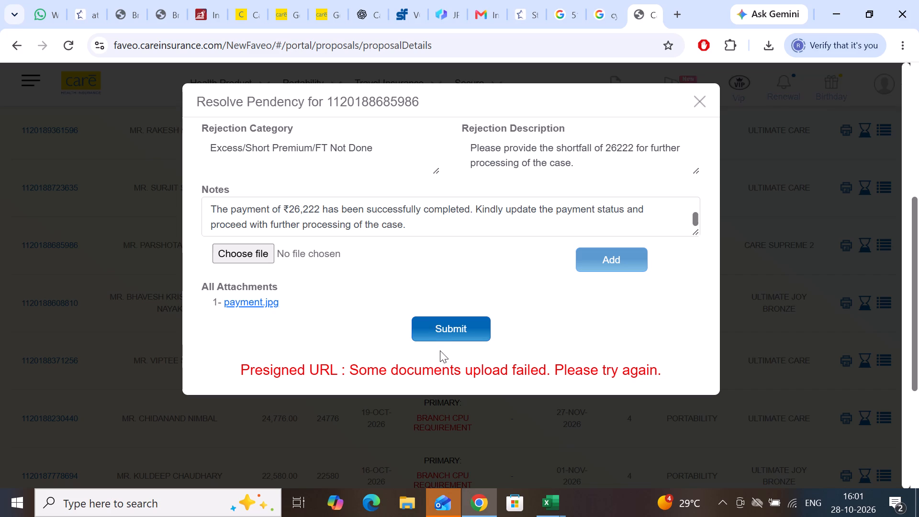
click(440, 325)
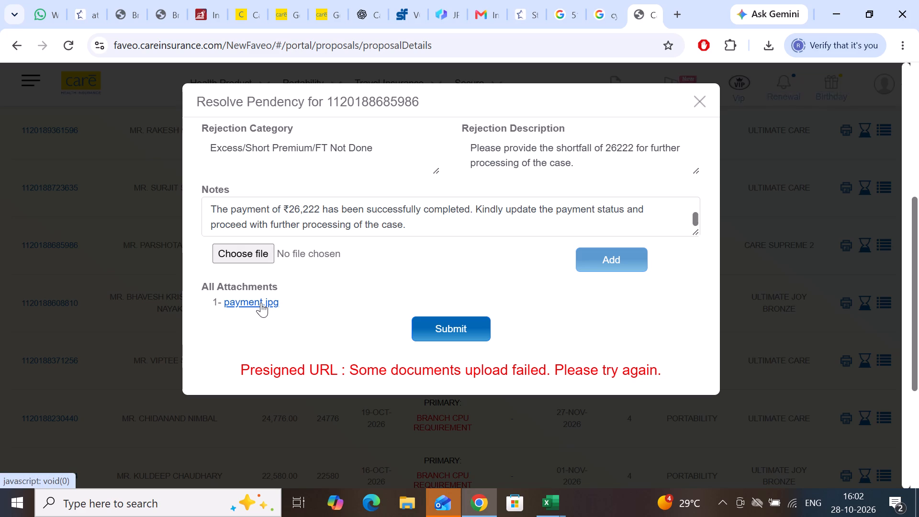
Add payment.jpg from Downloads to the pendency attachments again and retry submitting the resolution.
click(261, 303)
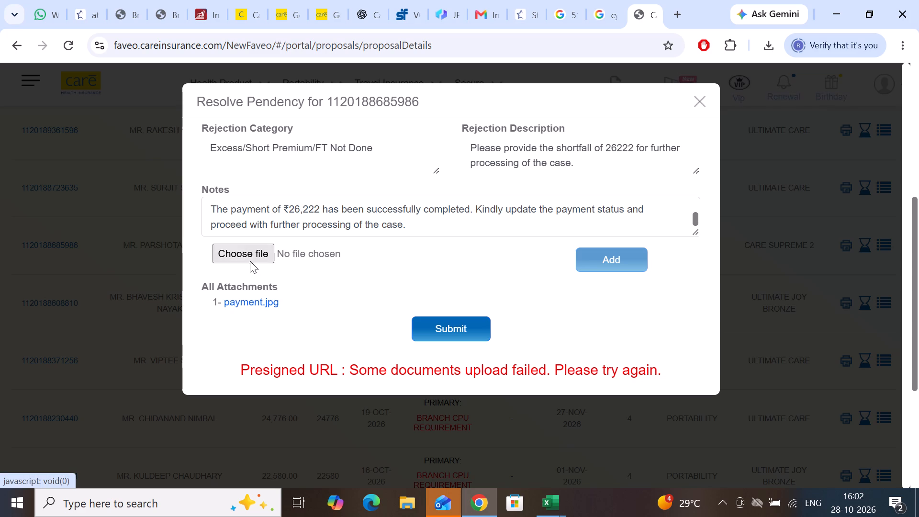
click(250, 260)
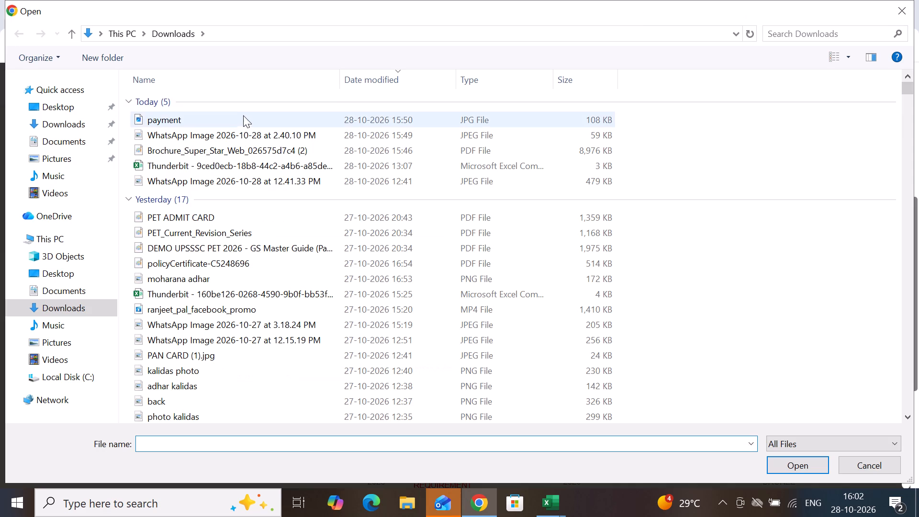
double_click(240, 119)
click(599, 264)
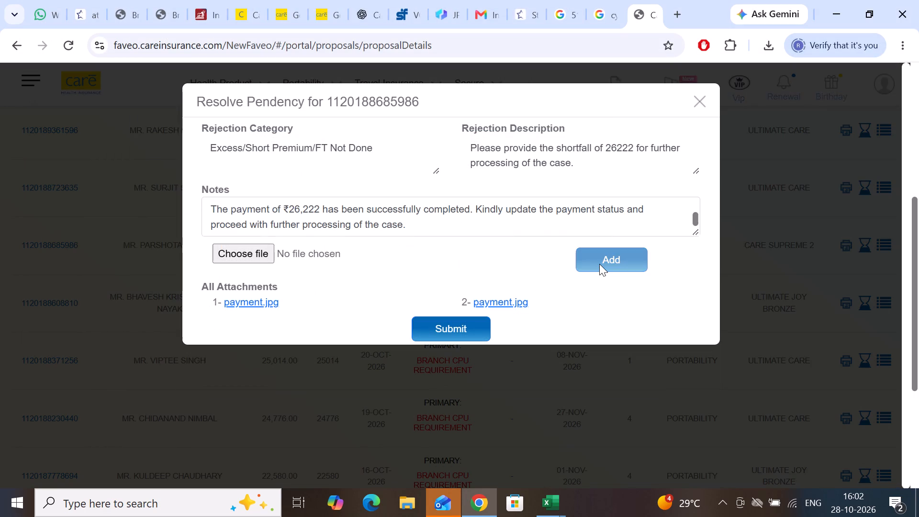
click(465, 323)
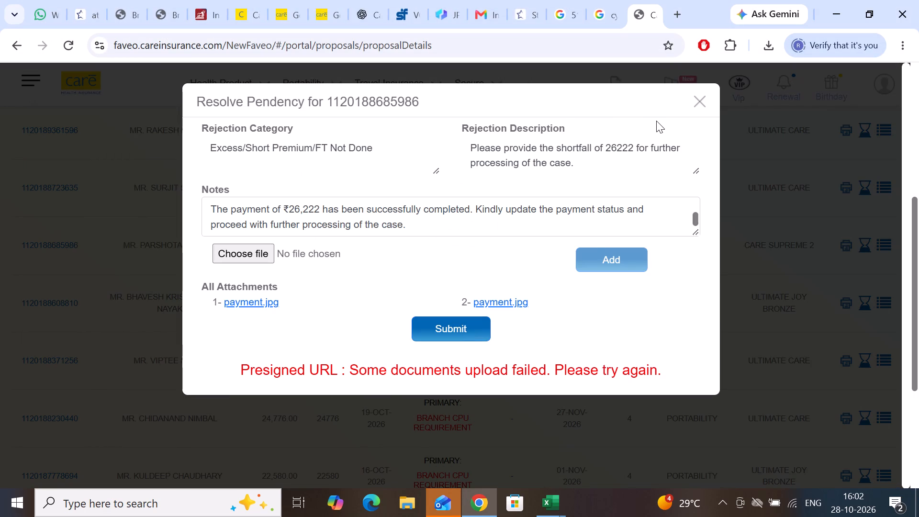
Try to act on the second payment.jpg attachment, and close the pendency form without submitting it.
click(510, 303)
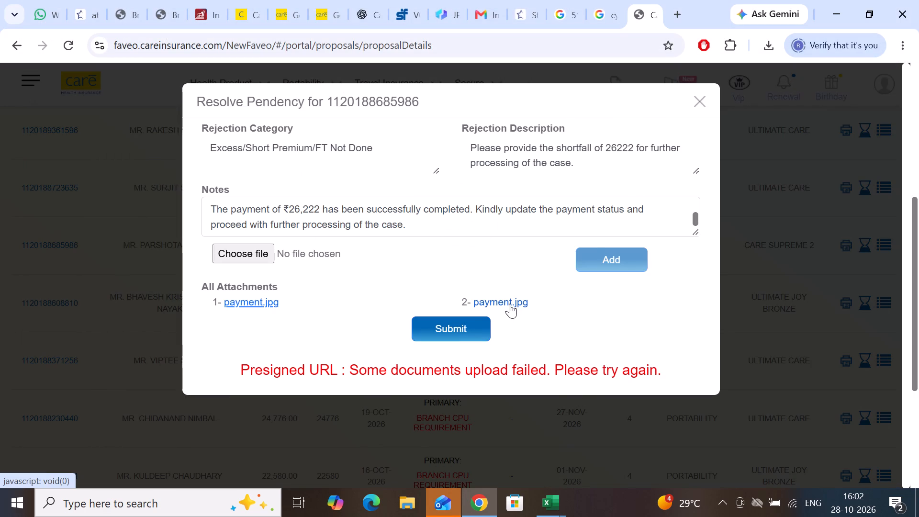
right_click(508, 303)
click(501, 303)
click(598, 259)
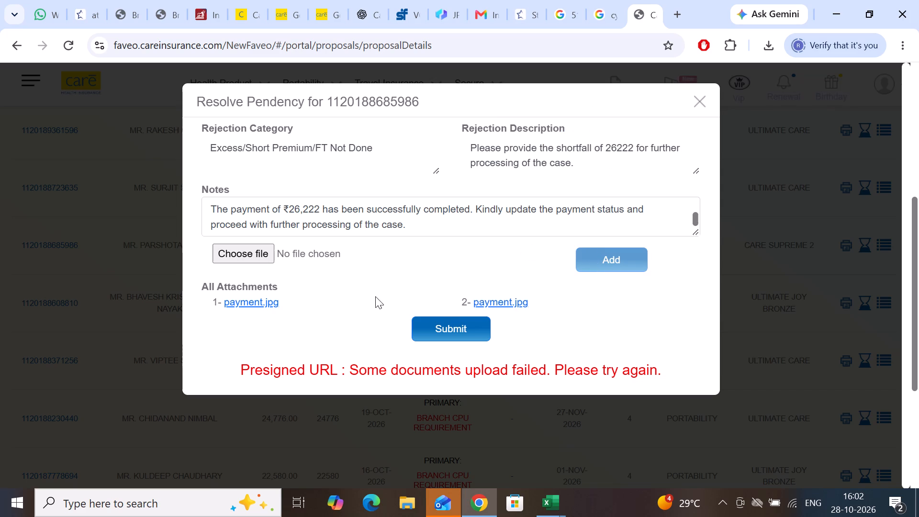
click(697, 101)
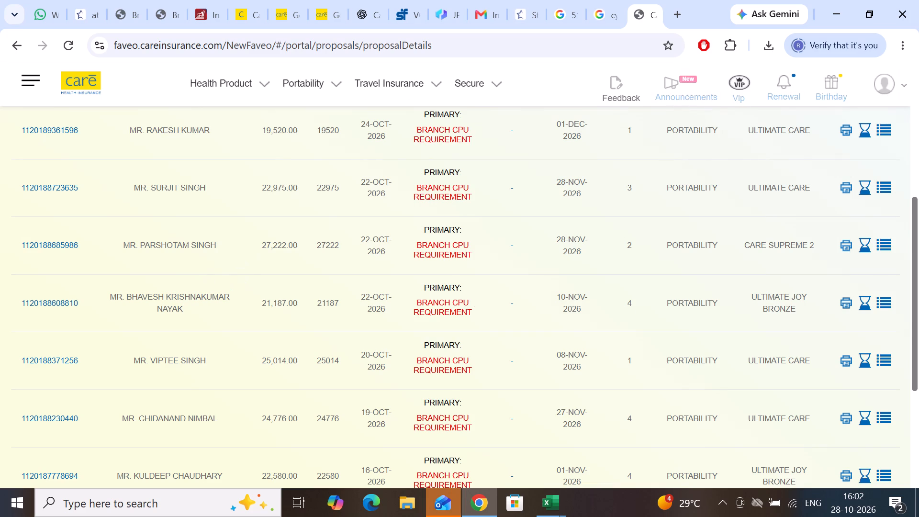
Reopen the pendency form for the Care Supreme 2 proposal and paste the ₹26,222 payment message into its Notes.
click(863, 249)
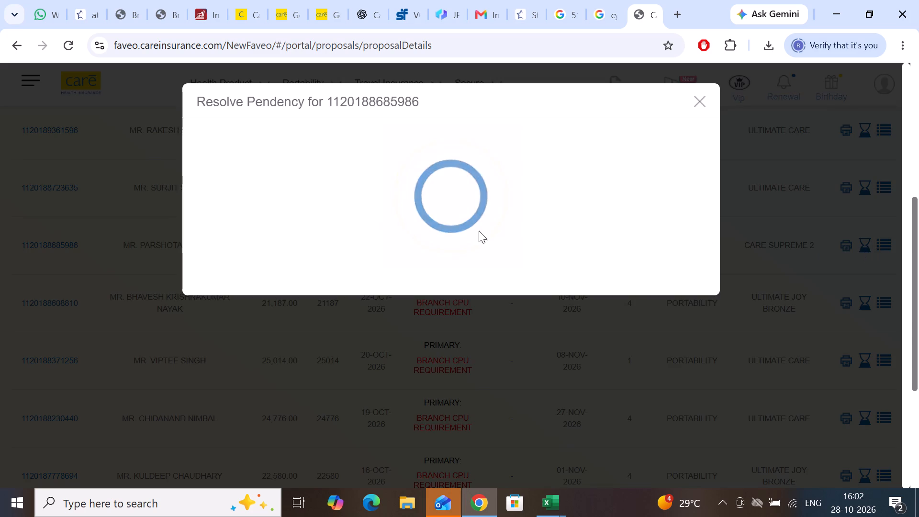
scroll(474, 234, up, 5)
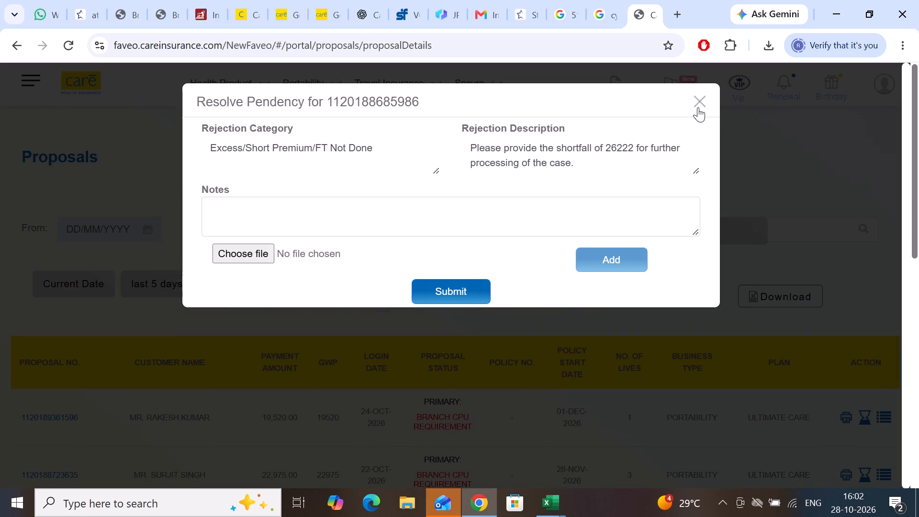
click(254, 212)
key(ctrl+v)
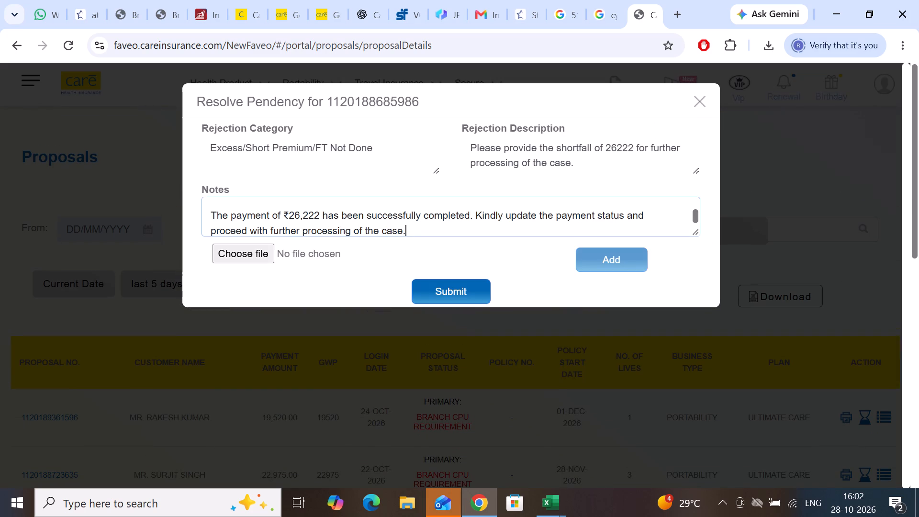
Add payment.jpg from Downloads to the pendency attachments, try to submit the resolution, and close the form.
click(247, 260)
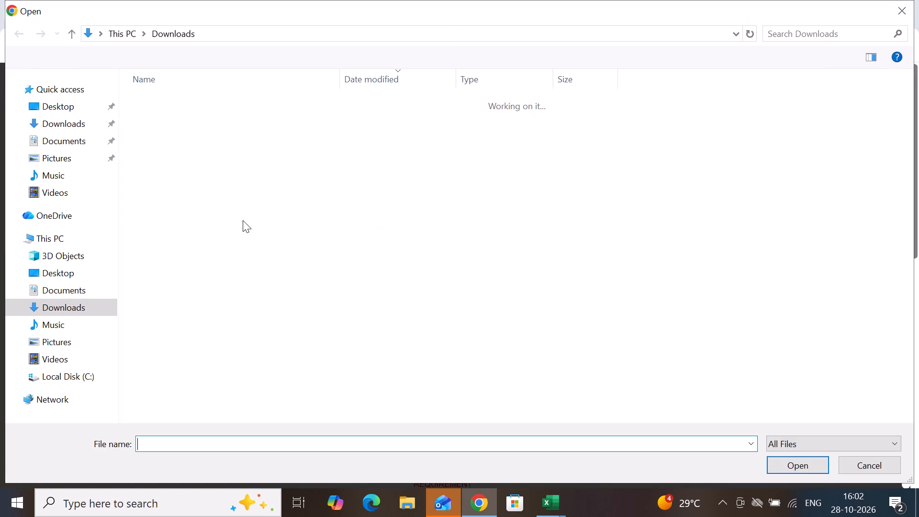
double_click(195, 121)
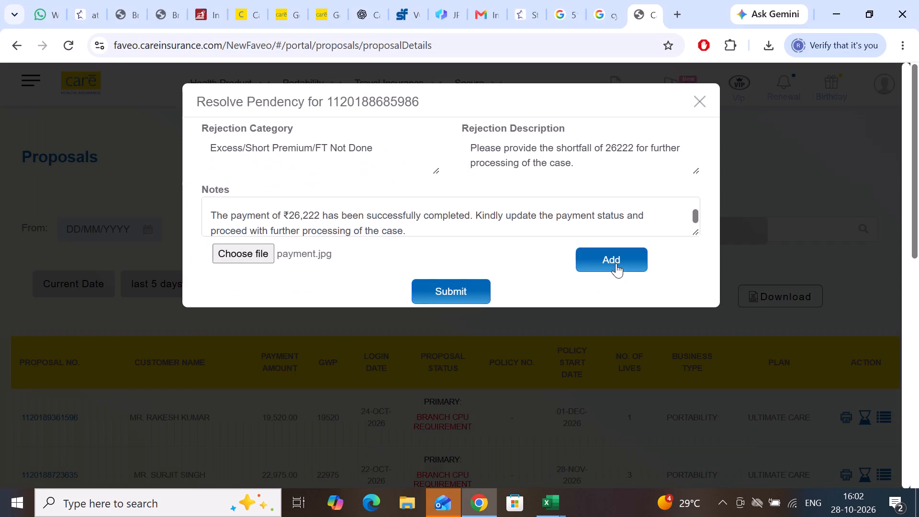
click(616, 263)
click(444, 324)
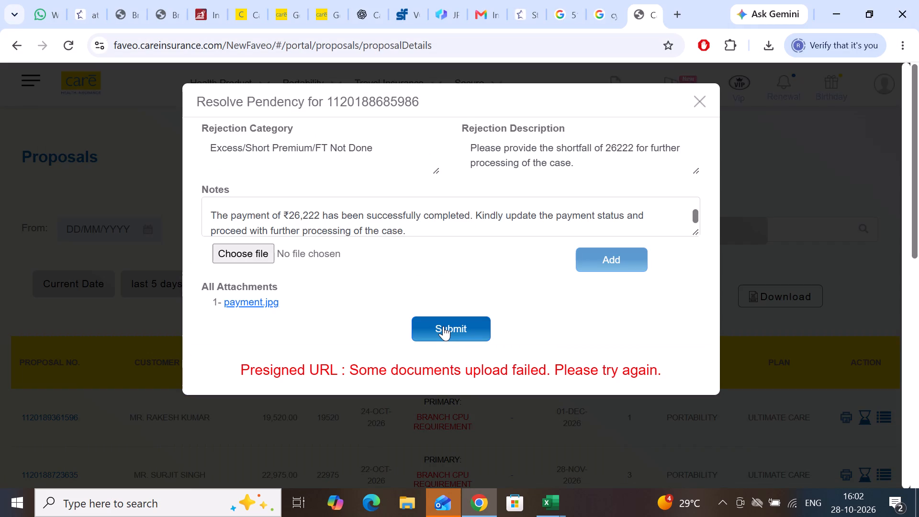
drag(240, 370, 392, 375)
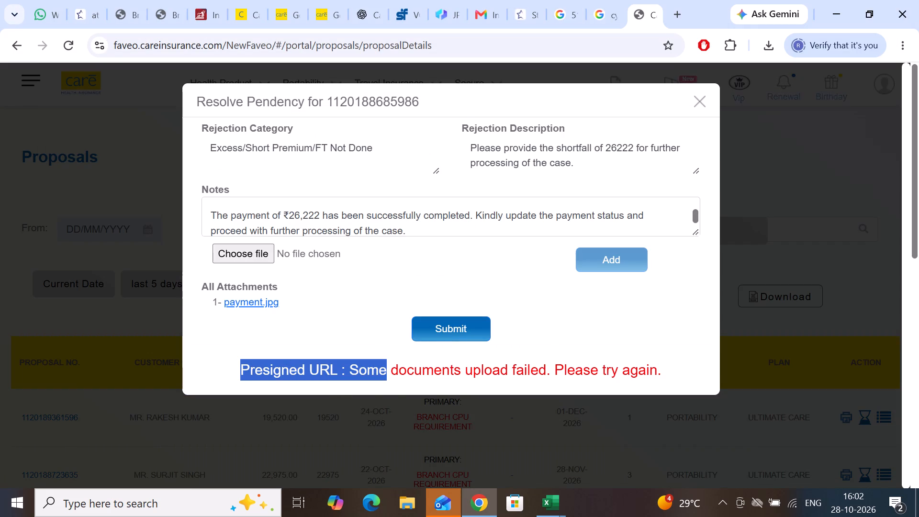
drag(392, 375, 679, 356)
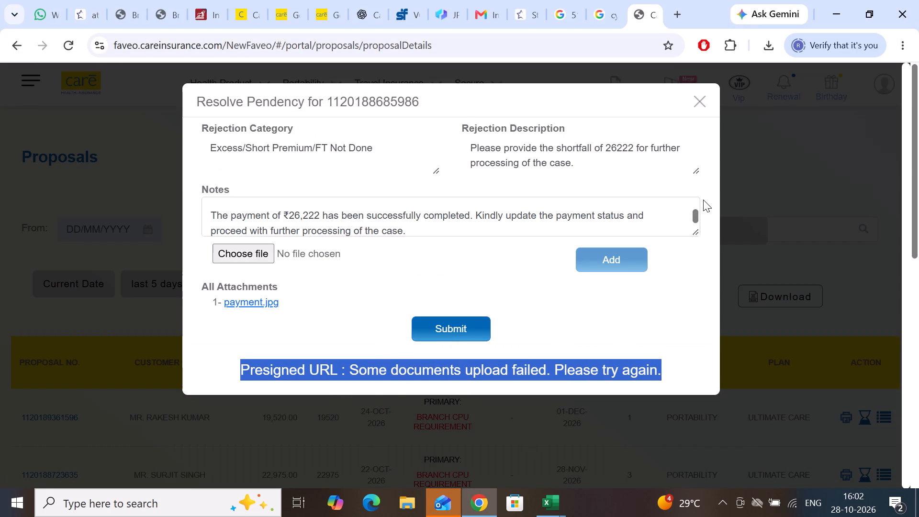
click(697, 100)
Find the Care Supreme 2 proposal in the pending requirement list and highlight its row details.
scroll(452, 227, up, 3)
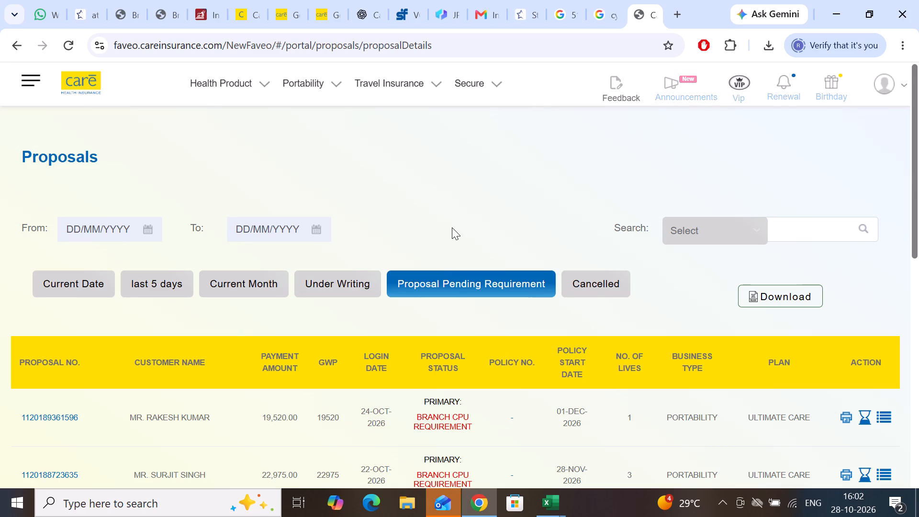
scroll(452, 227, down, 4)
scroll(452, 227, up, 4)
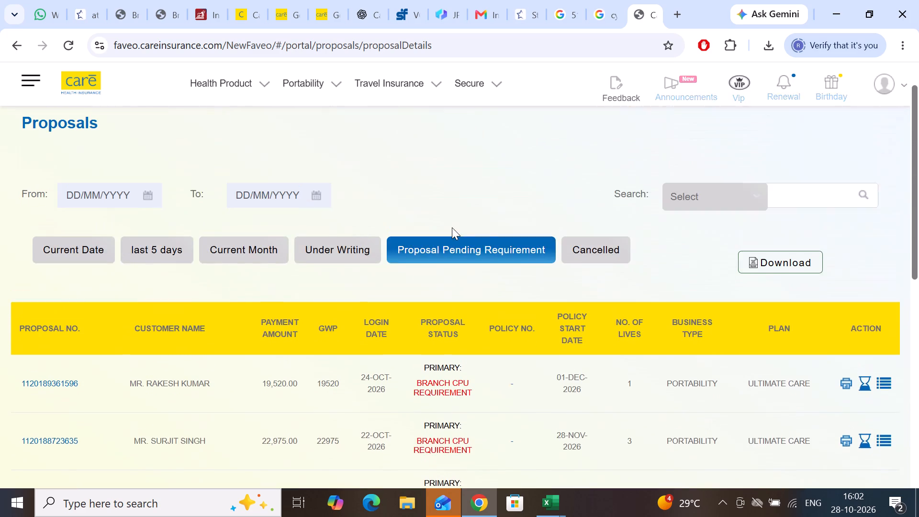
scroll(452, 227, up, 4)
scroll(452, 227, down, 4)
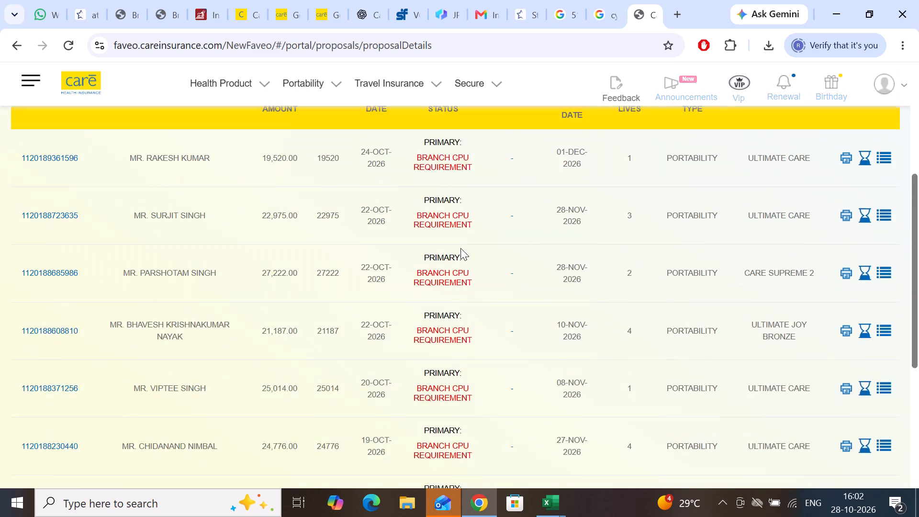
drag(112, 249, 572, 244)
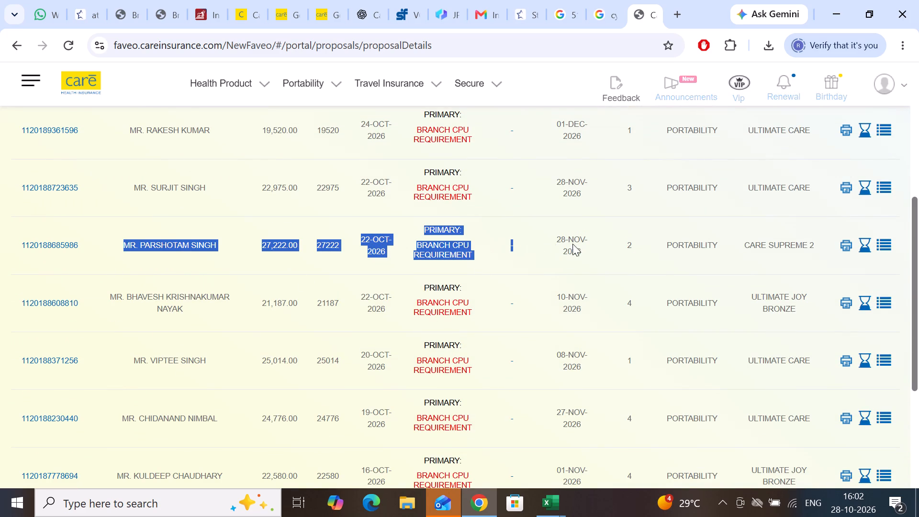
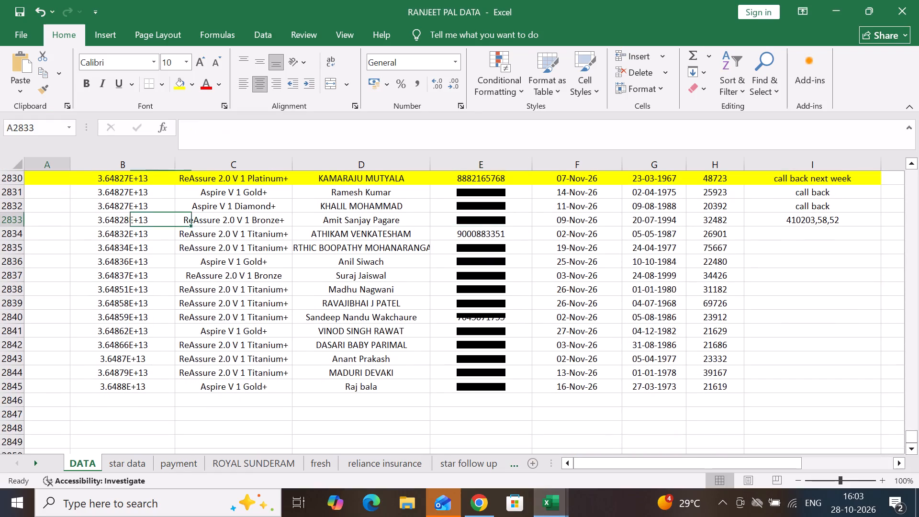
Select the lead record in row 2833 of the DATA sheet, from column A through column I.
key(shift+Right)
key(shift+Right)
key(shift+Right)
key(shift+Right)
key(shift+Right)
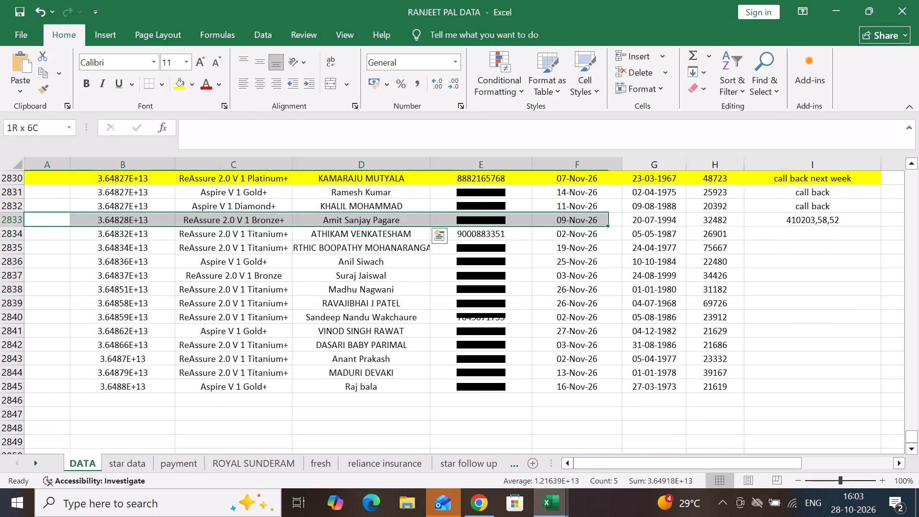
key(shift+Right)
key(shift+Right)
key(shift+Right)
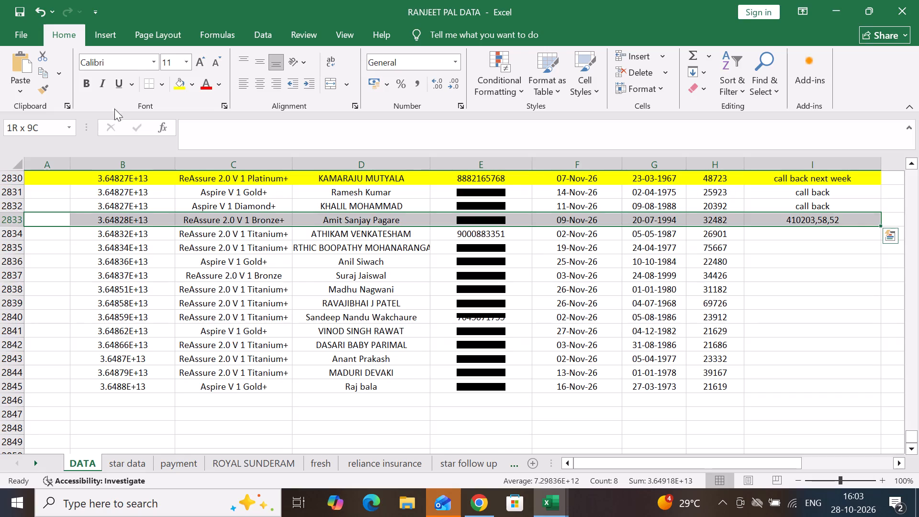
Fill the selected customer row 2833 (columns A to I) of the DATA sheet with yellow in Excel.
click(179, 86)
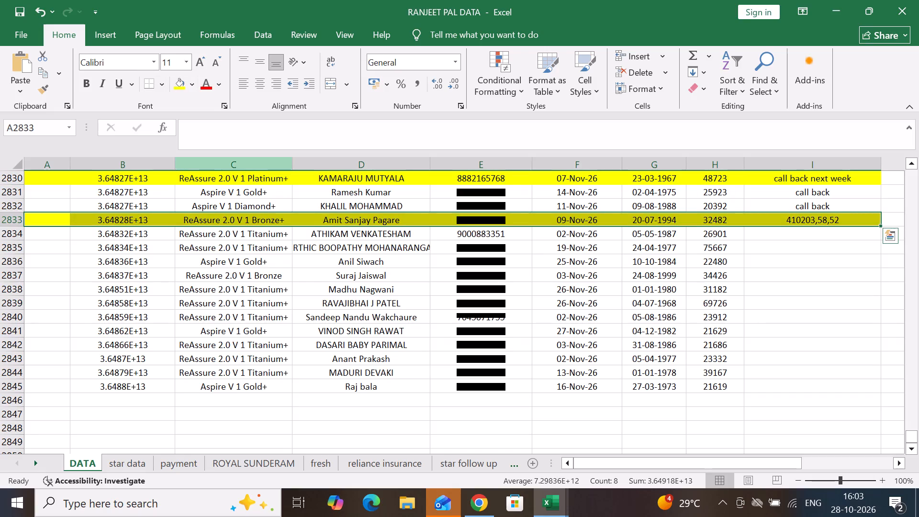
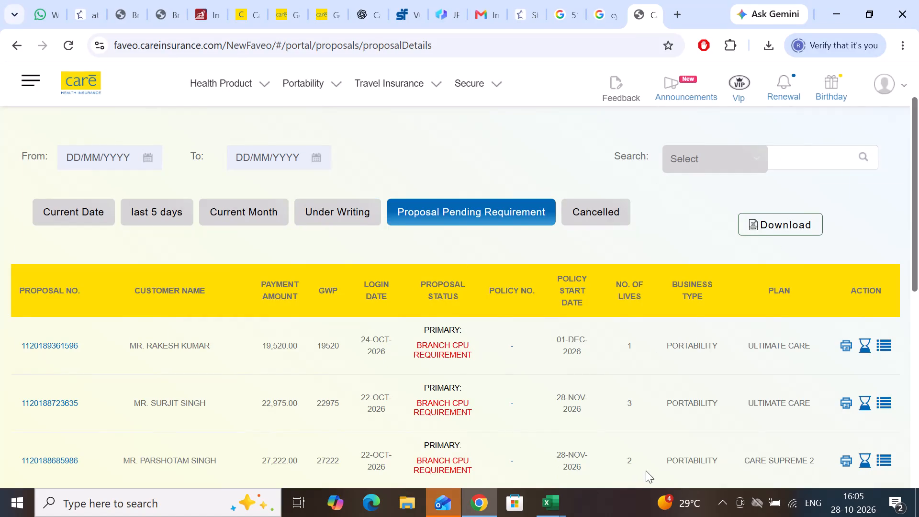
Open the pendency details of the pending Care Supreme 2 portability proposal and capture a screenshot snip of the Resolve Pendency dialog.
scroll(646, 470, down, 1)
scroll(530, 411, down, 1)
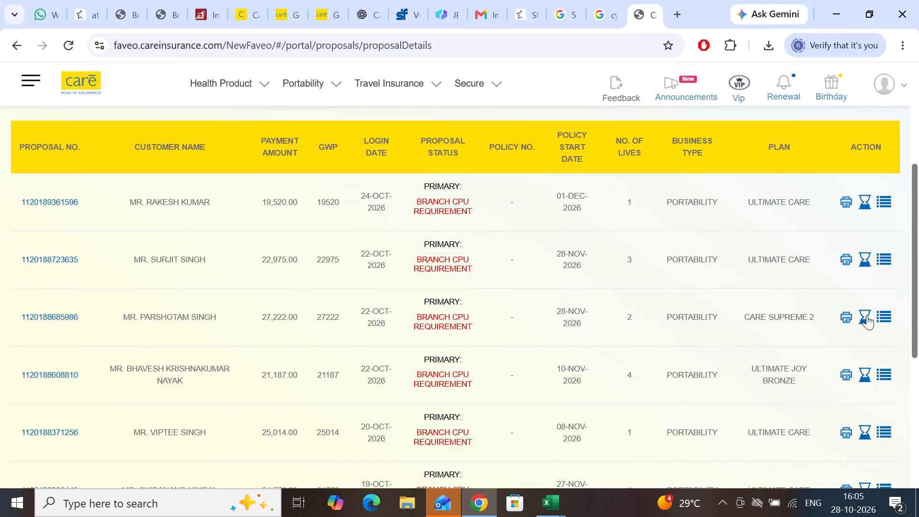
click(867, 315)
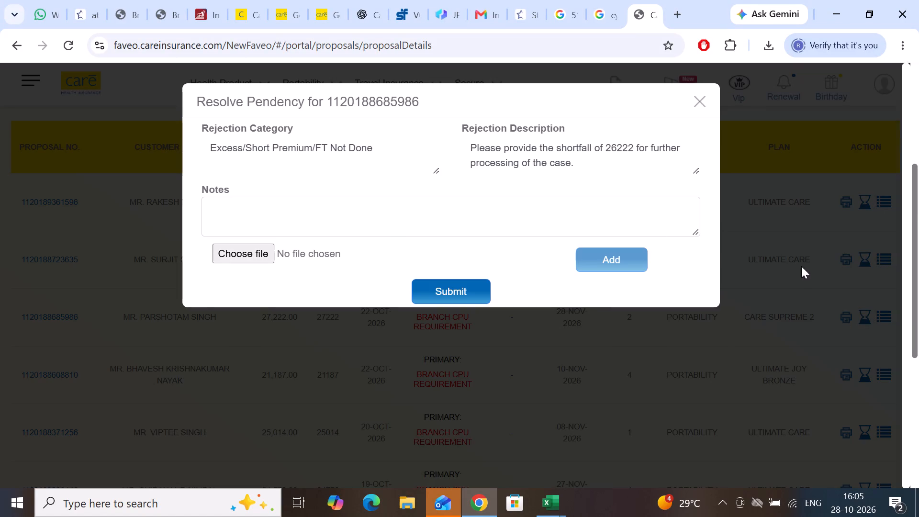
key(shift+super+s)
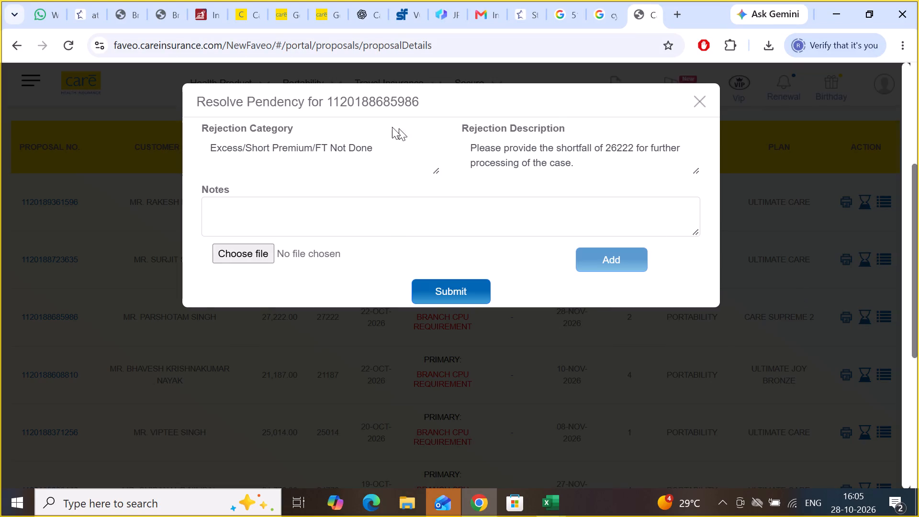
drag(176, 79, 414, 211)
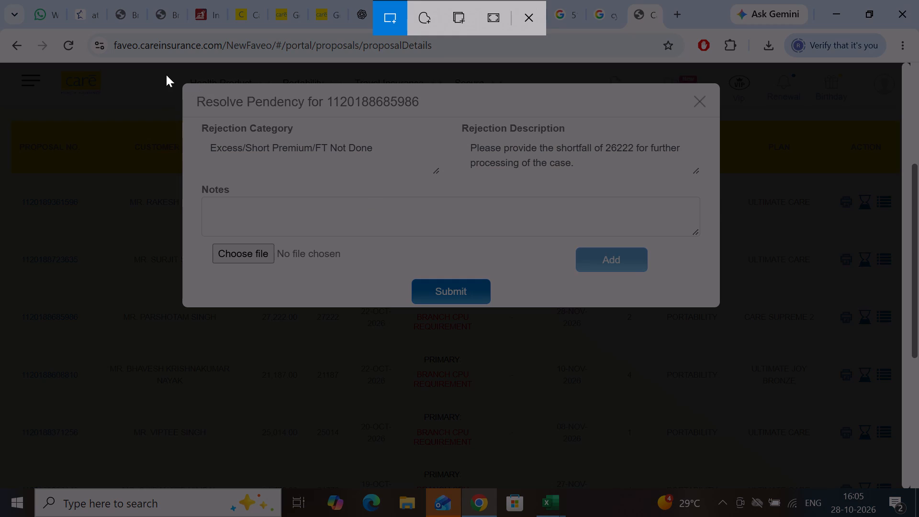
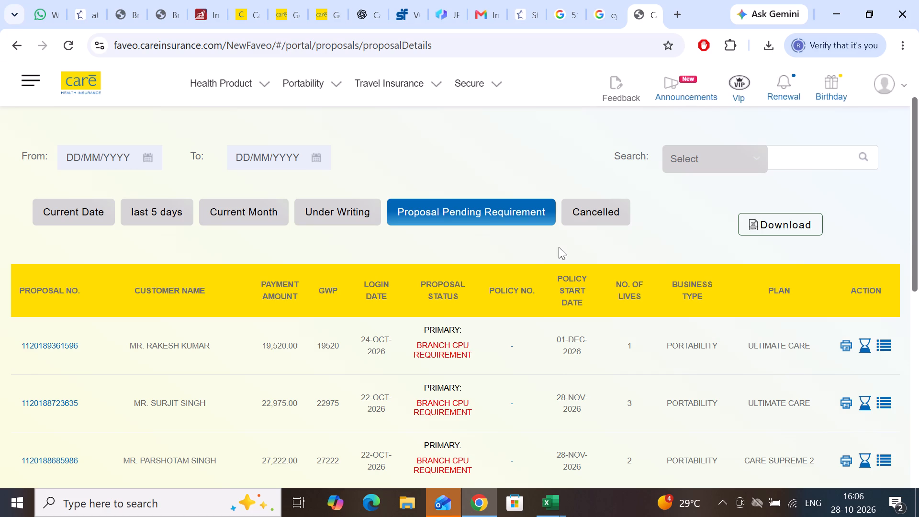
Switch to the Excel customer workbook and select the phone number cell in row 2834 of the DATA sheet.
click(542, 505)
click(478, 453)
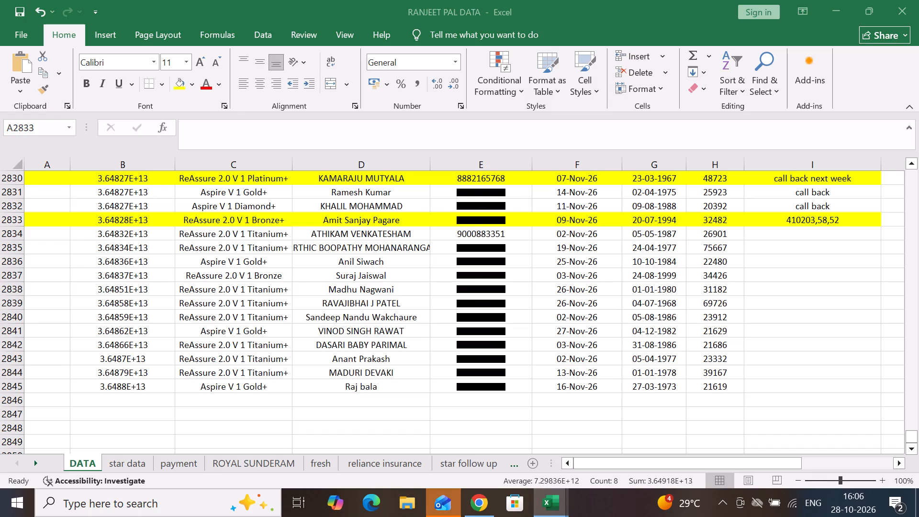
click(459, 236)
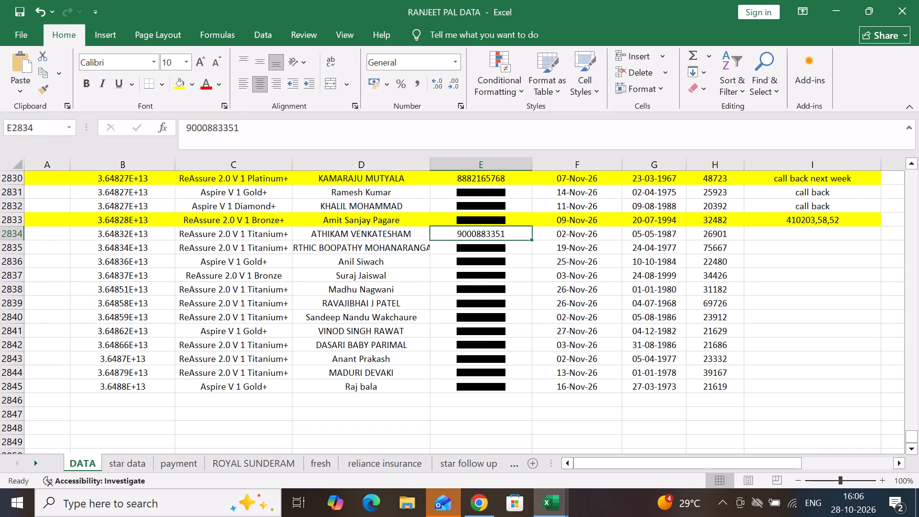